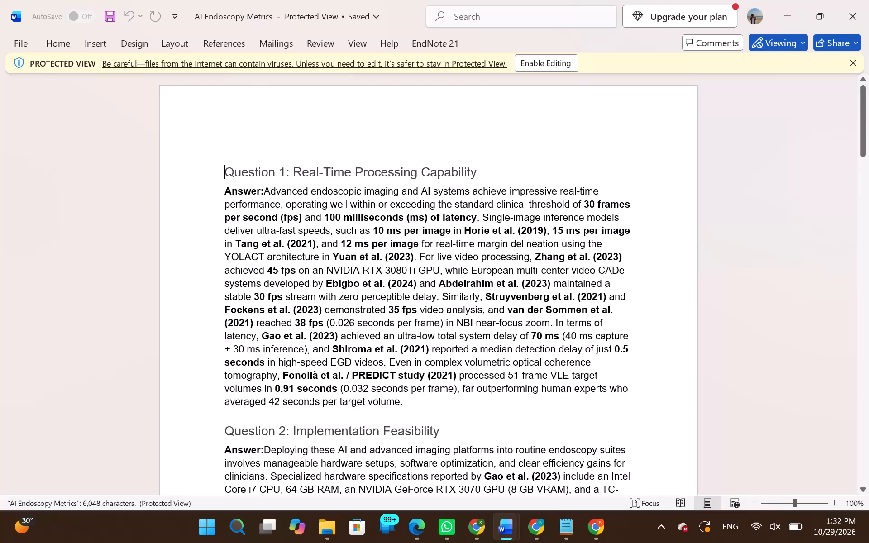
Skim the question-and-answer sections of the AI Endoscopy Metrics document and return to Question 1.
scroll(551, 305, down, 5)
scroll(551, 305, up, 4)
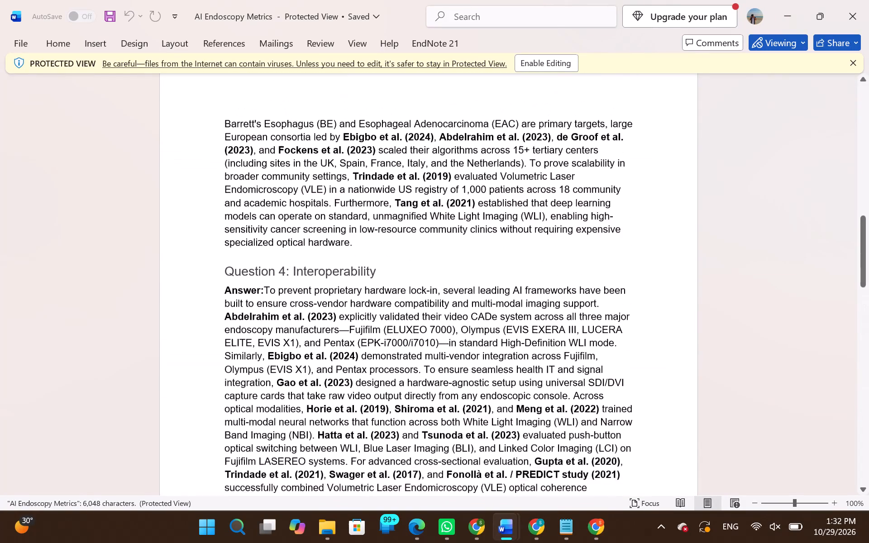
scroll(551, 305, down, 3)
scroll(551, 305, up, 2)
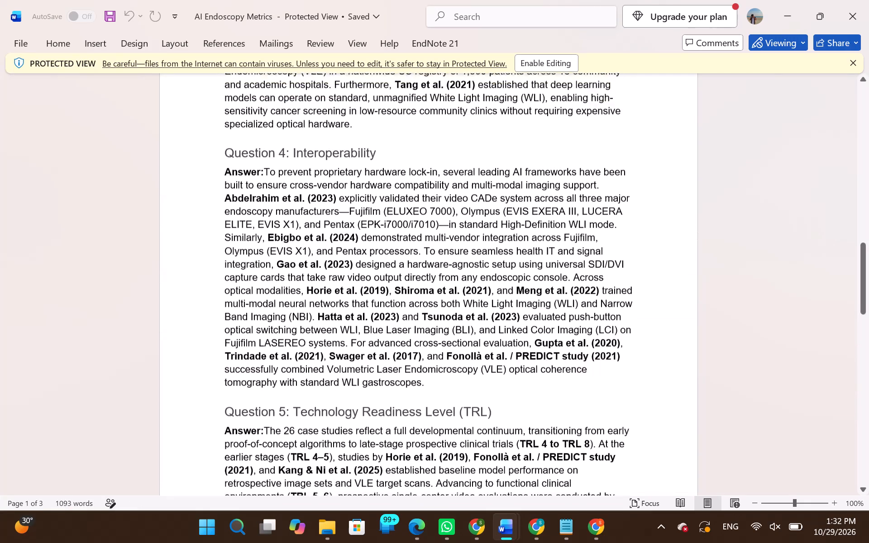
scroll(551, 305, up, 6)
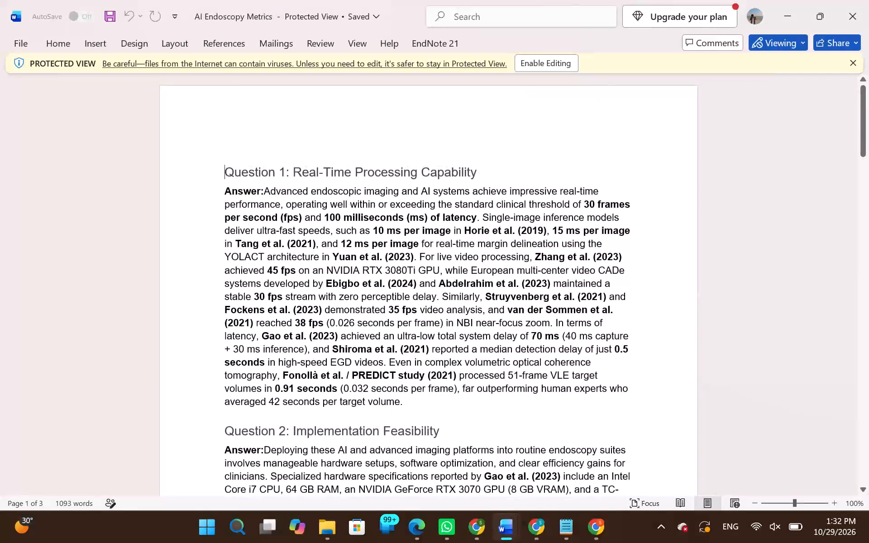
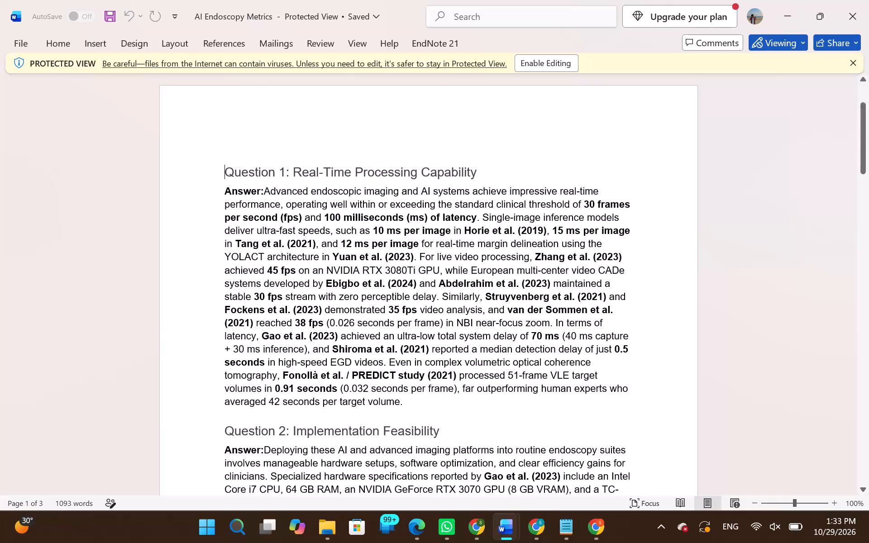
Skim the document as far as Question 5, and go over the Question 1 answer on real-time processing.
scroll(231, 314, down, 5)
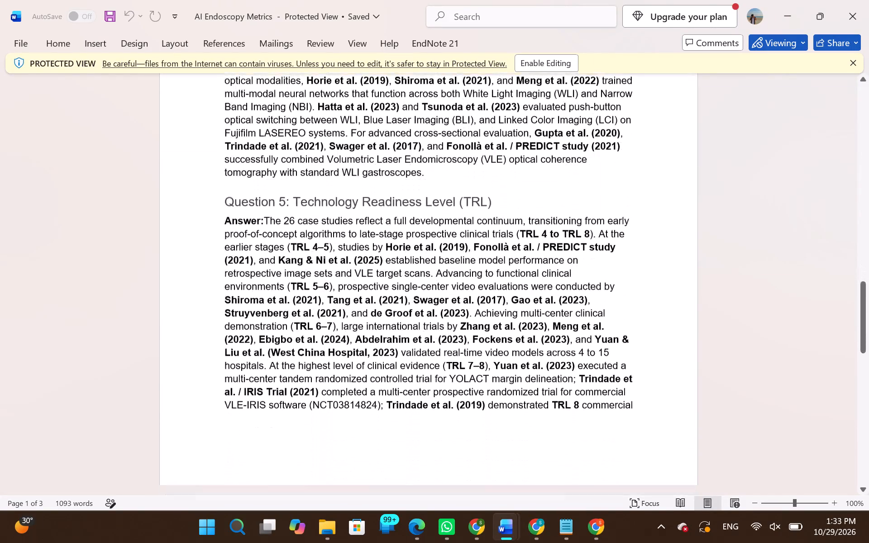
scroll(231, 310, up, 9)
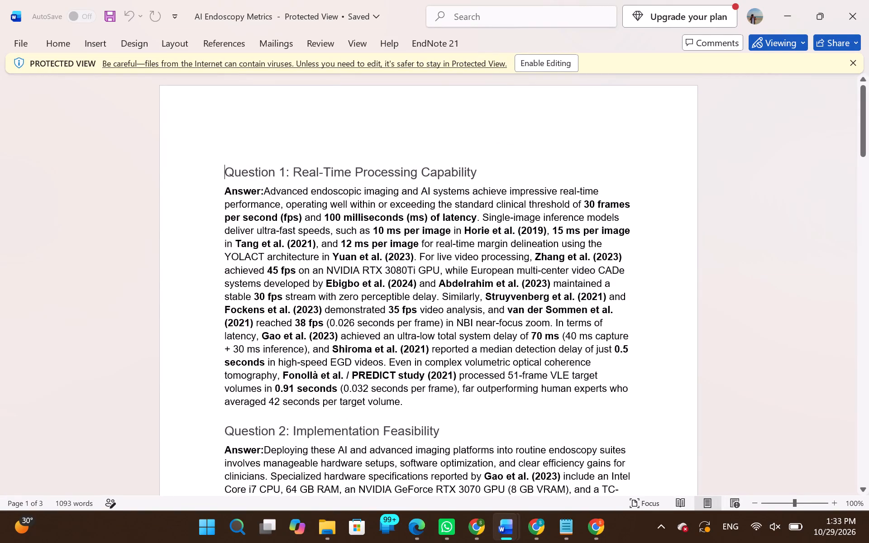
drag(401, 399, 258, 187)
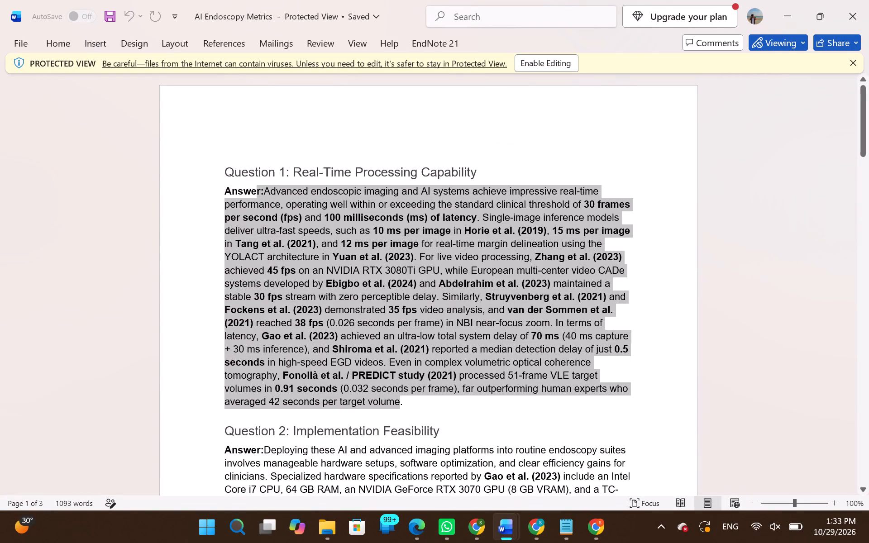
drag(258, 187, 266, 188)
click(404, 279)
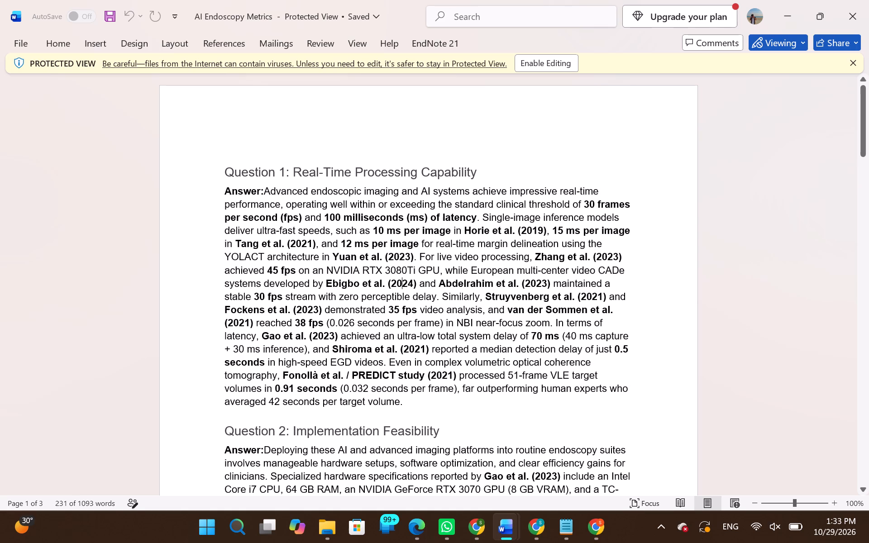
drag(265, 187, 503, 195)
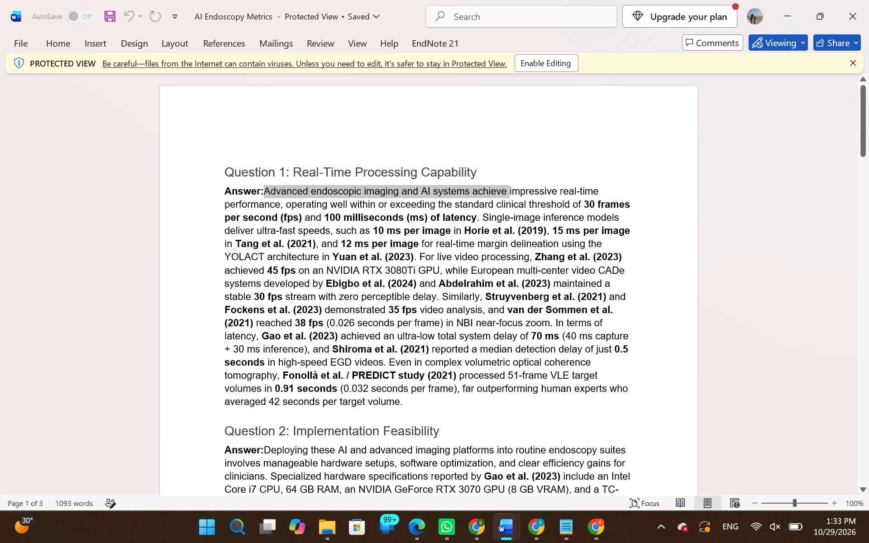
drag(503, 195, 203, 210)
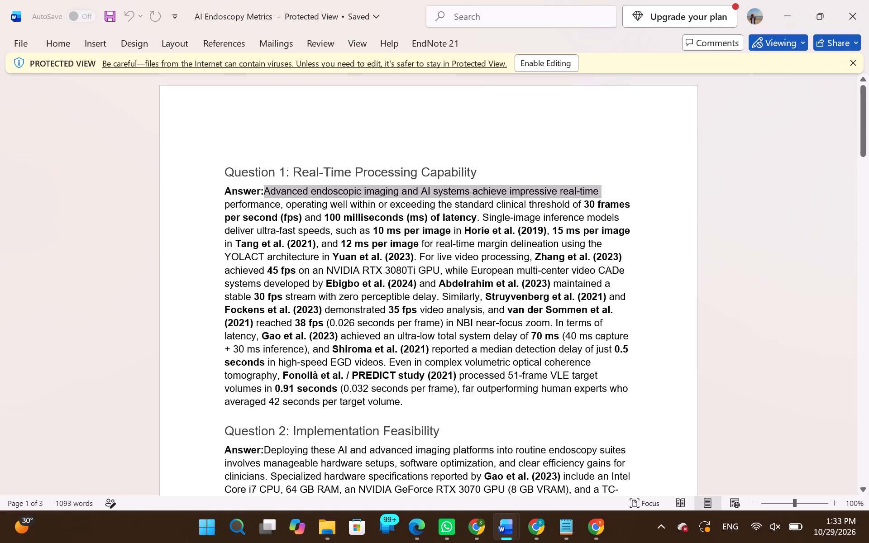
click(203, 210)
click(373, 214)
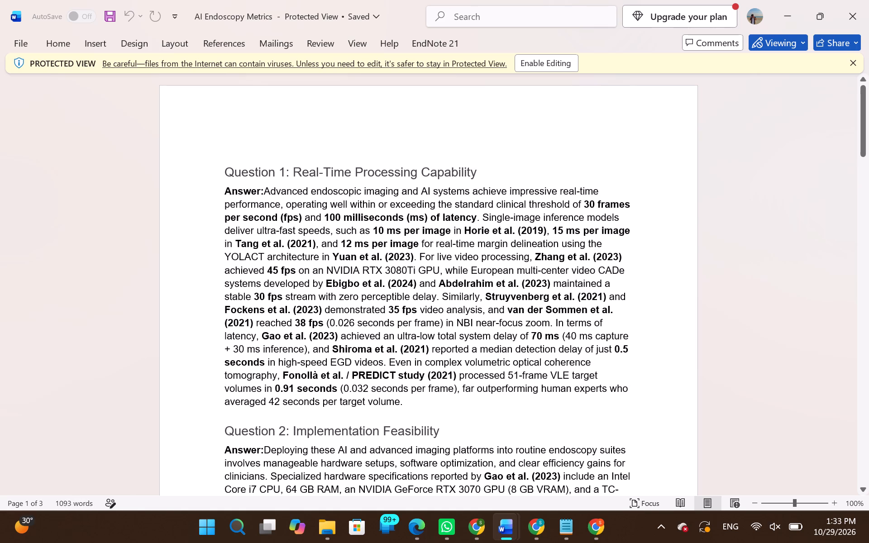
click(407, 408)
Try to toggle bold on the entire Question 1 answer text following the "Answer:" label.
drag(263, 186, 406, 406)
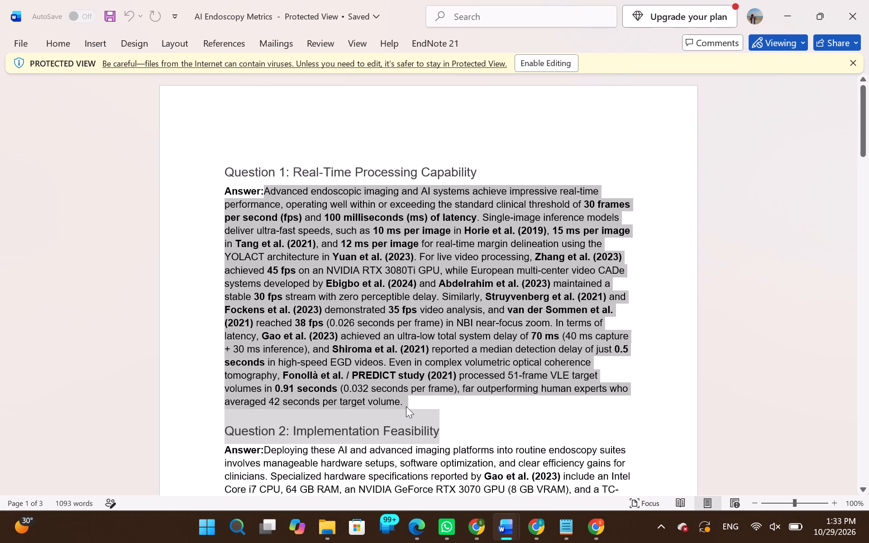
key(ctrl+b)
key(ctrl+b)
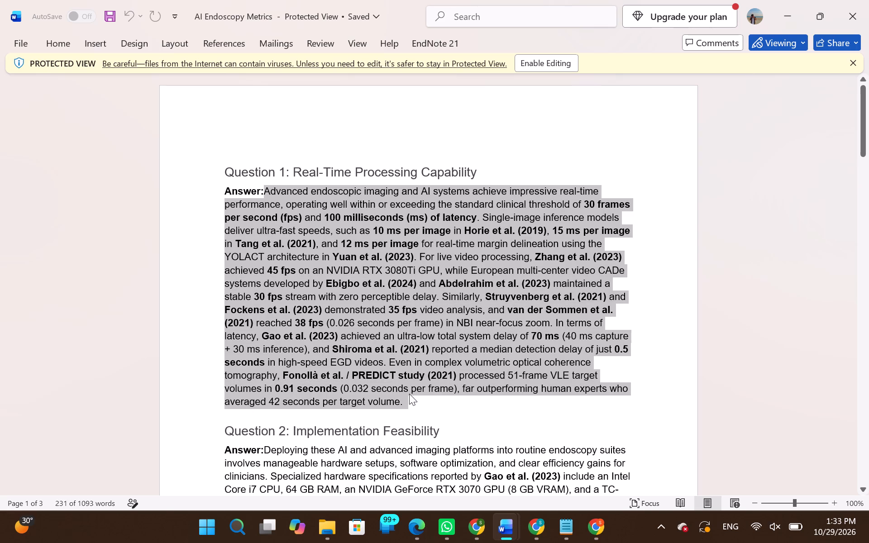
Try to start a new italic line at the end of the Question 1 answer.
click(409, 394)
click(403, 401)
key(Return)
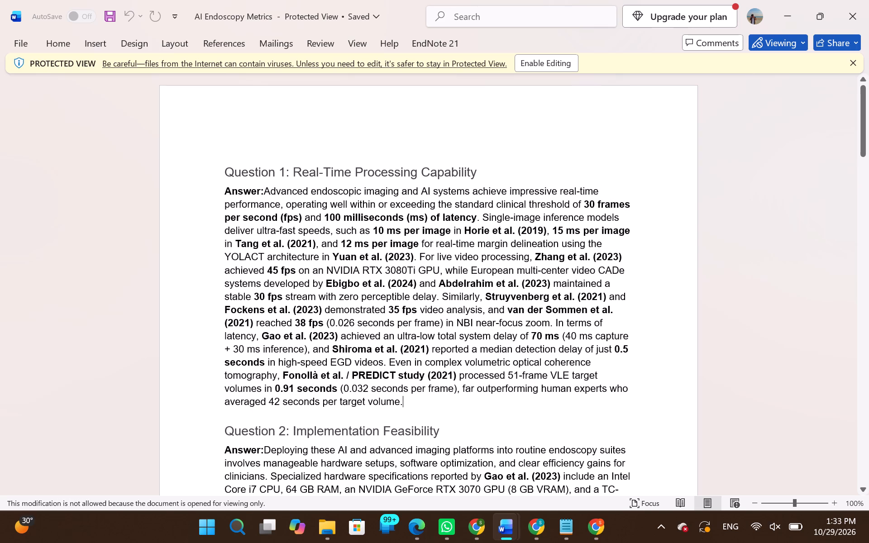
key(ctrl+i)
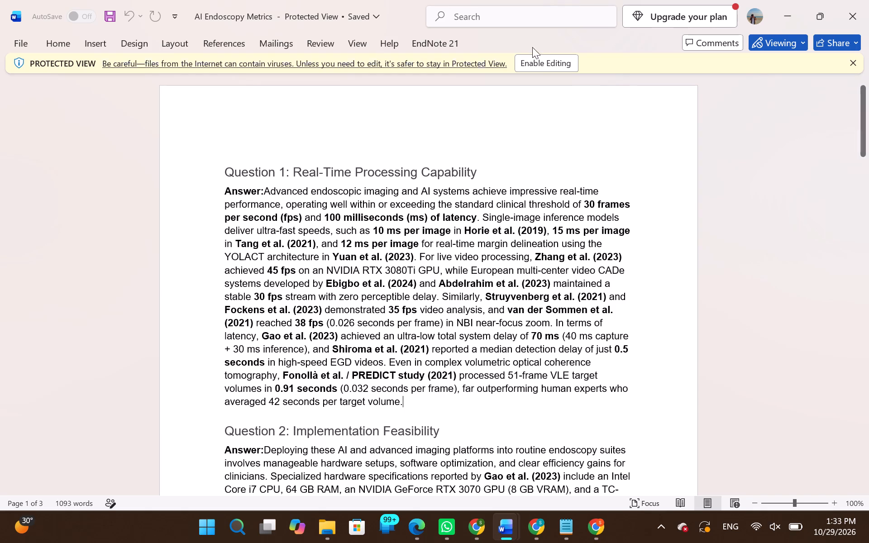
Take the document out of Protected View by enabling editing.
click(537, 66)
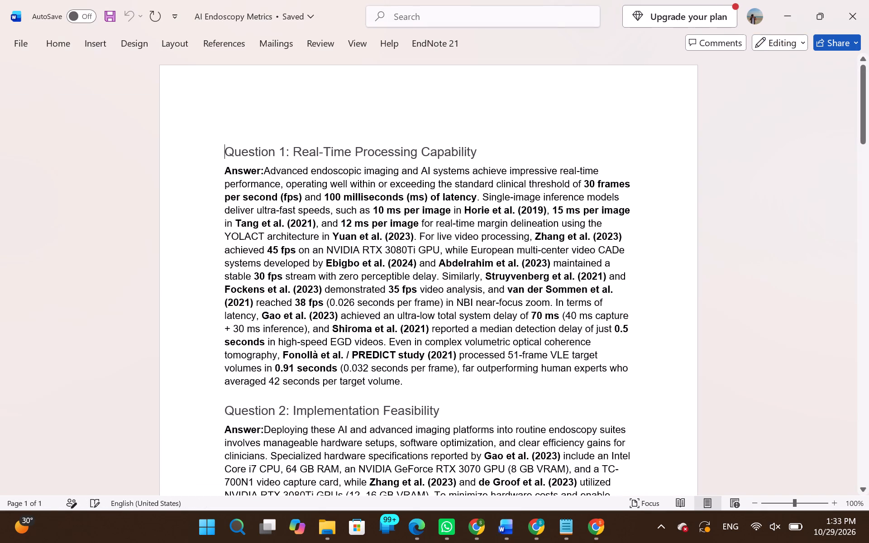
Add an empty line after the end of the Question 1 answer and turn on italics there.
click(410, 381)
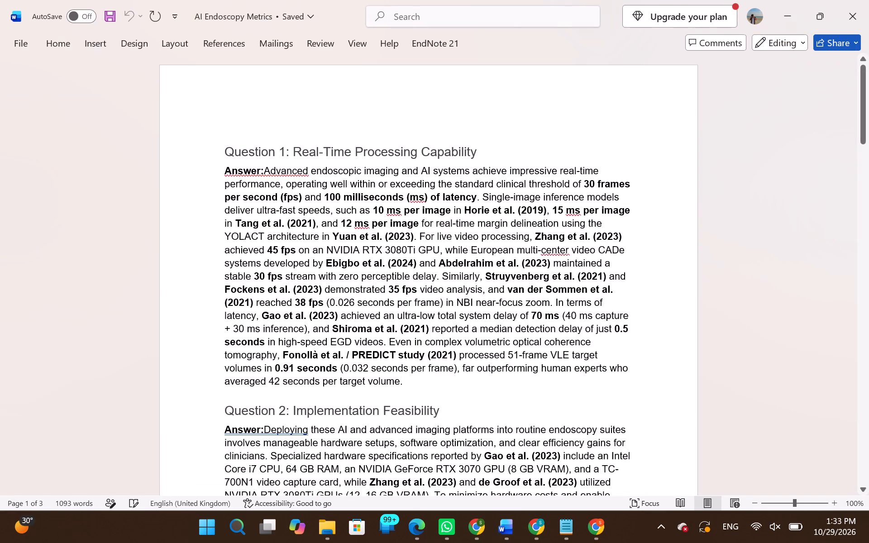
key(Return)
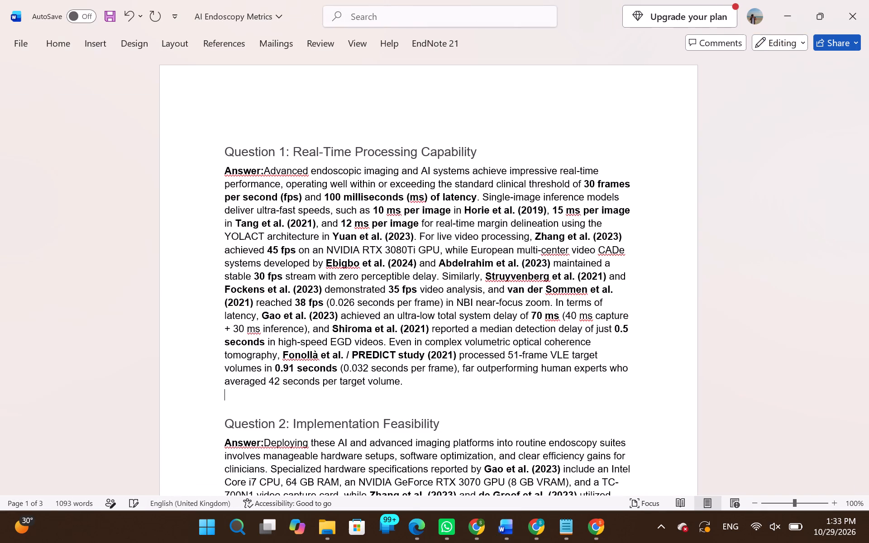
key(ctrl+i)
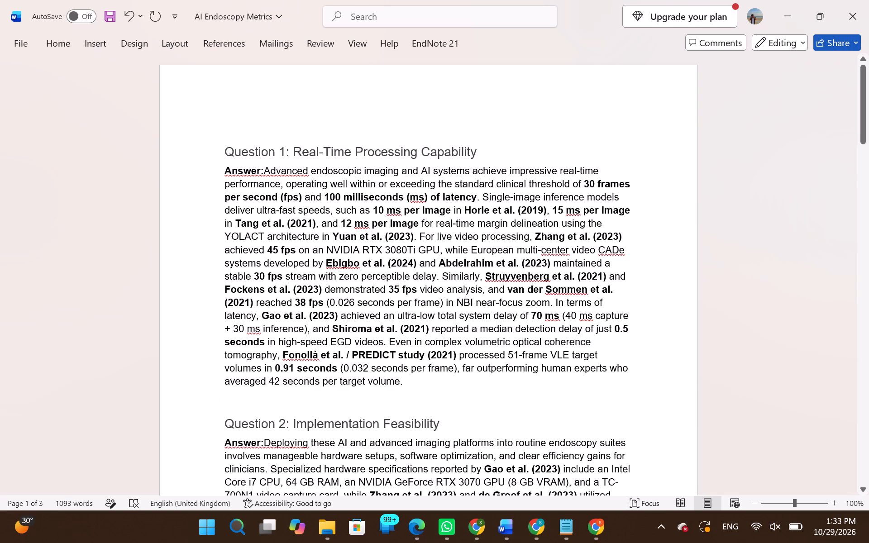
Insert a space between "Answer:" and "Advanced" at the start of the Question 1 answer.
click(261, 173)
click(265, 172)
key(space)
click(330, 187)
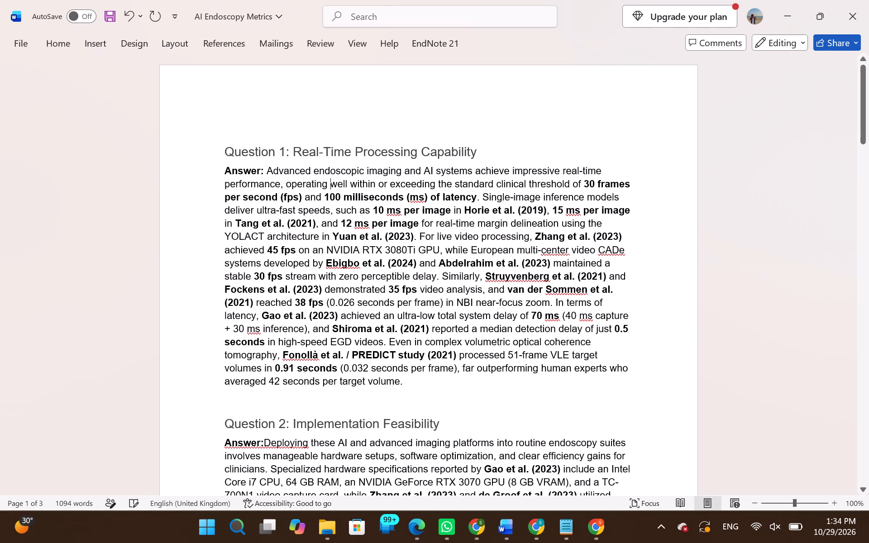
Read through the Question 1 answer and the sections below it, ending back at the start of the document.
click(454, 173)
click(406, 170)
click(514, 162)
click(590, 186)
drag(221, 180, 328, 194)
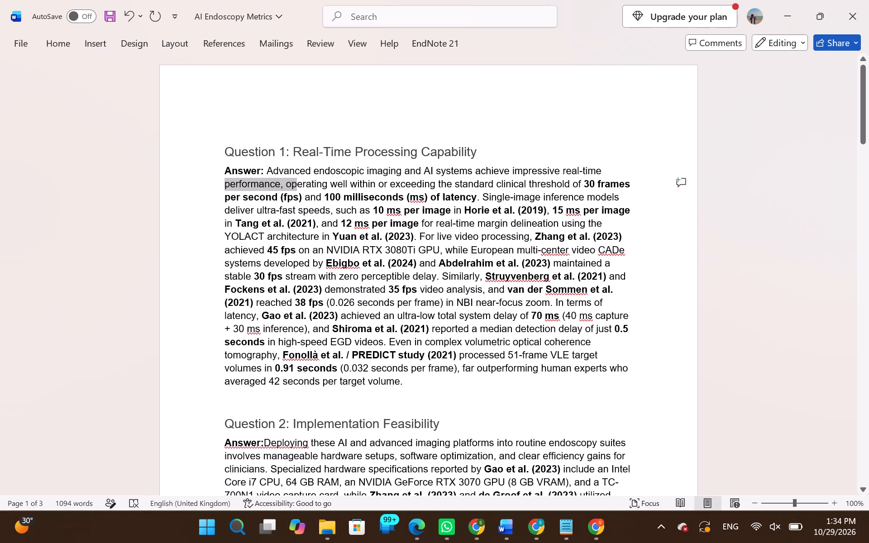
drag(328, 194, 473, 230)
click(475, 311)
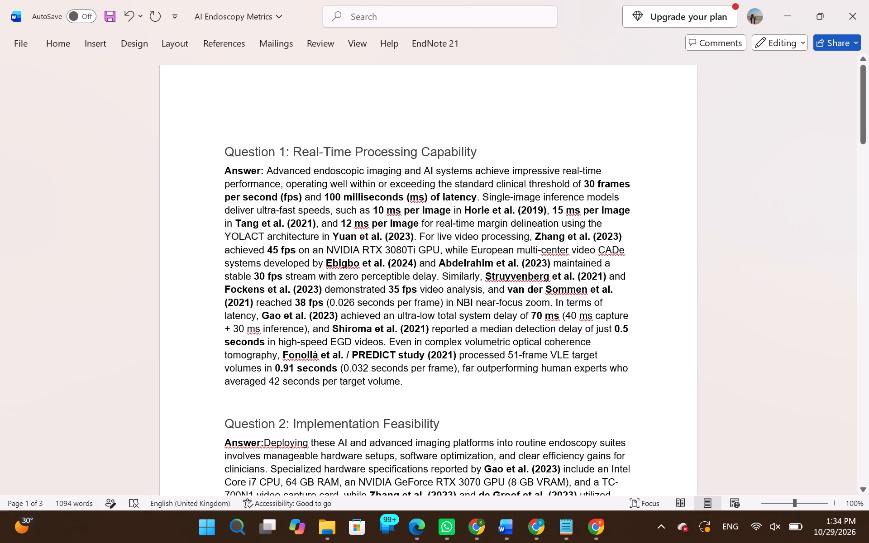
scroll(364, 282, down, 1)
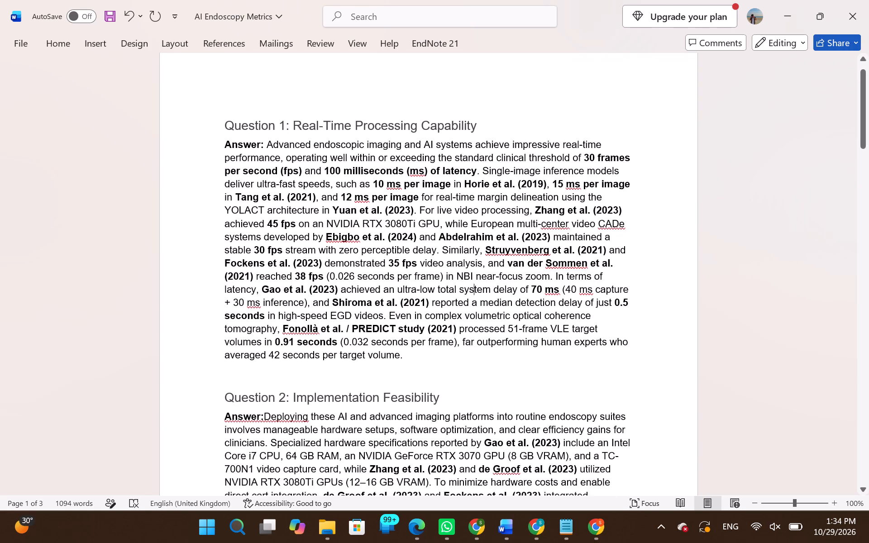
scroll(364, 282, down, 2)
click(255, 352)
scroll(313, 119, up, 1)
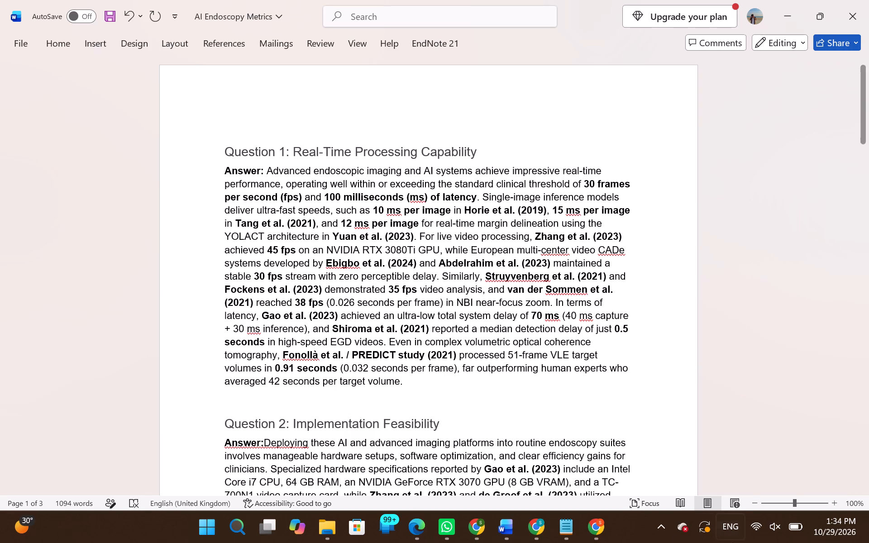
Show the hidden system tray icons.
click(661, 527)
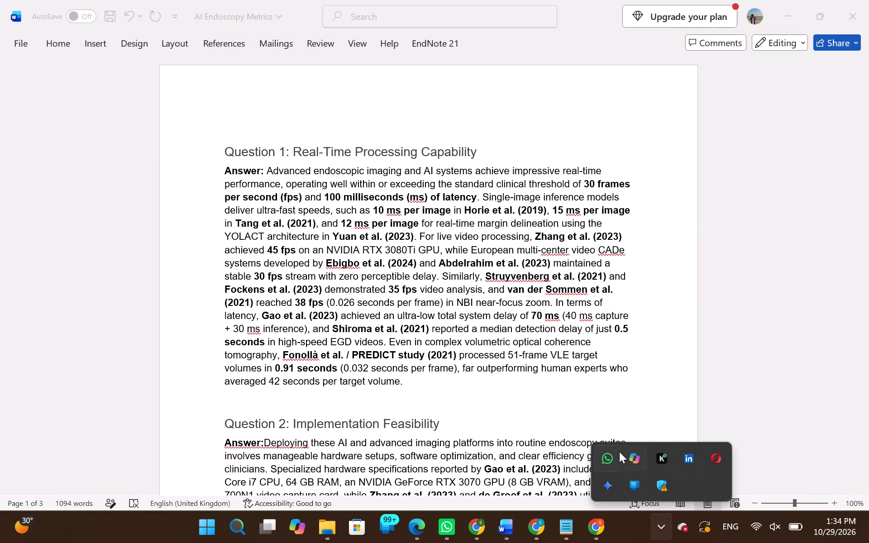
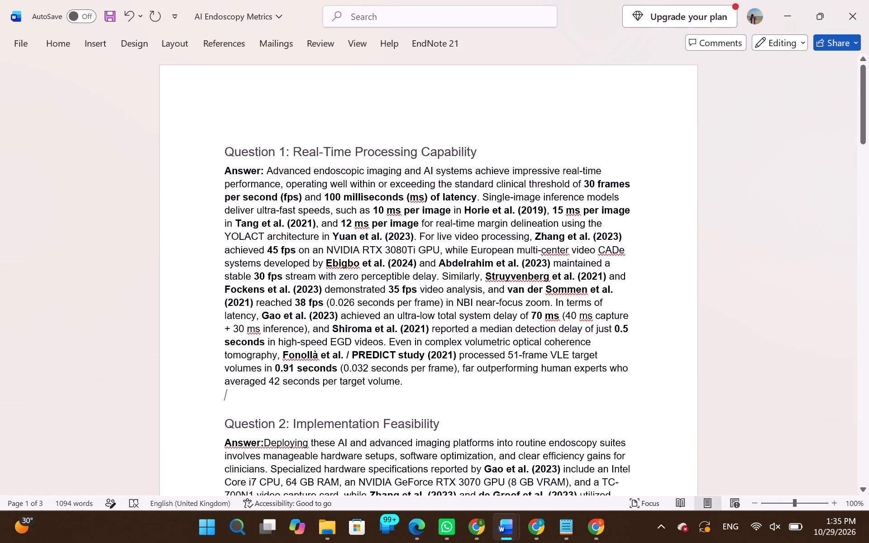
Begin the italic line beneath the Question 1 answer with the letters "Advanc".
text(Advancdc)
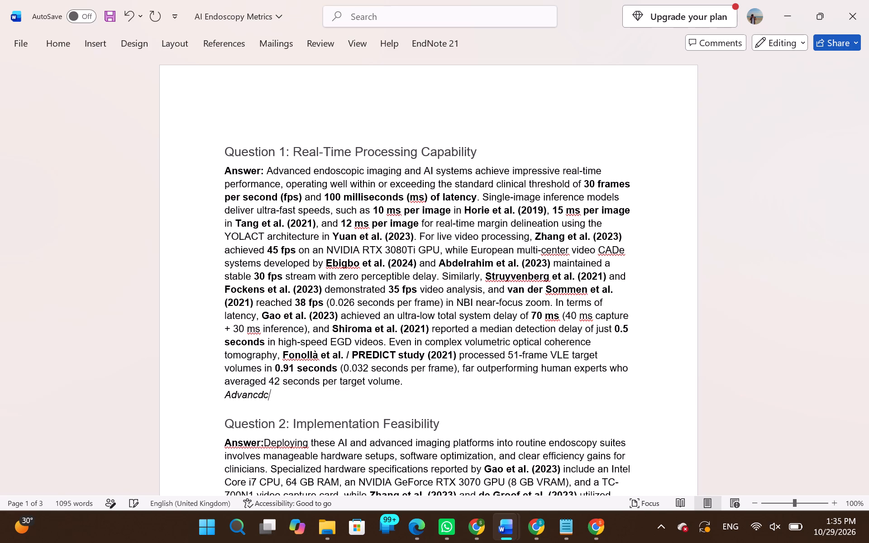
key(BackSpace)
key(BackSpace)
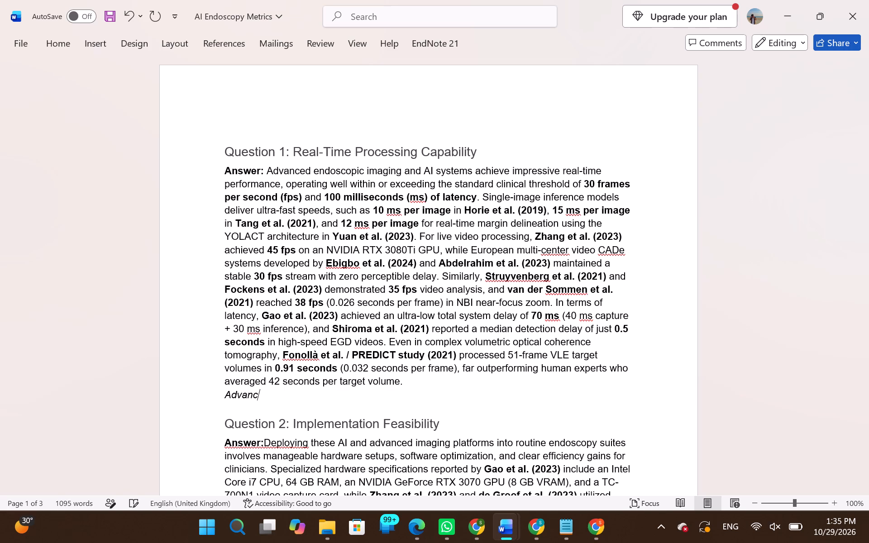
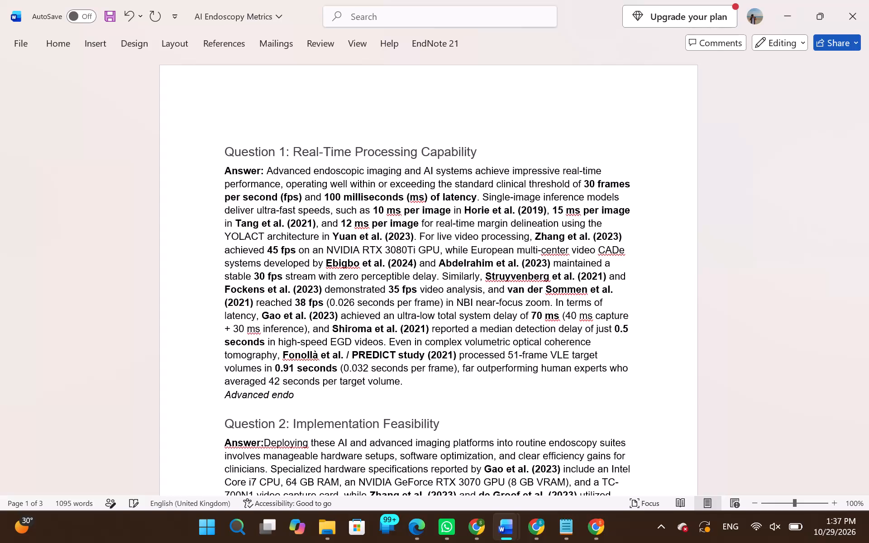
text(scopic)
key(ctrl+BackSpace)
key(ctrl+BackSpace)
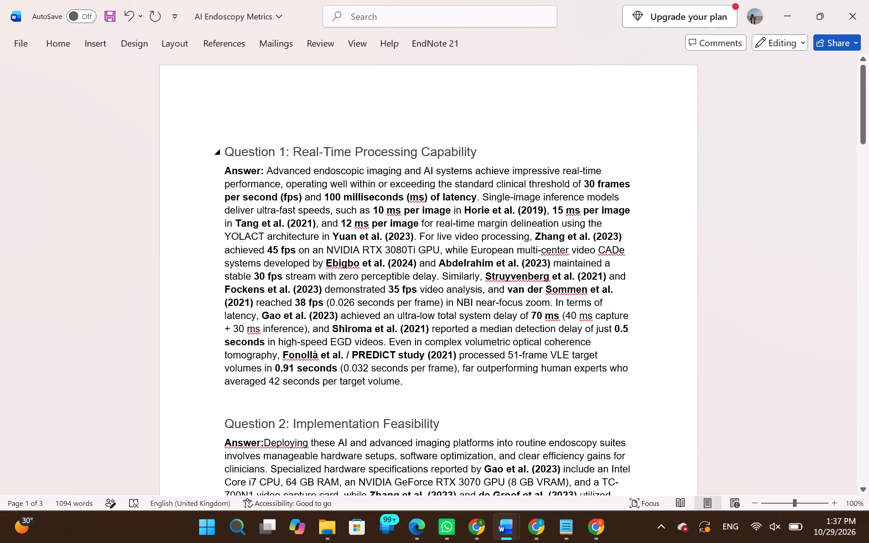
Read the opening sentence of the Question 1 answer through to its latency threshold, phrase by phrase.
drag(291, 184, 334, 174)
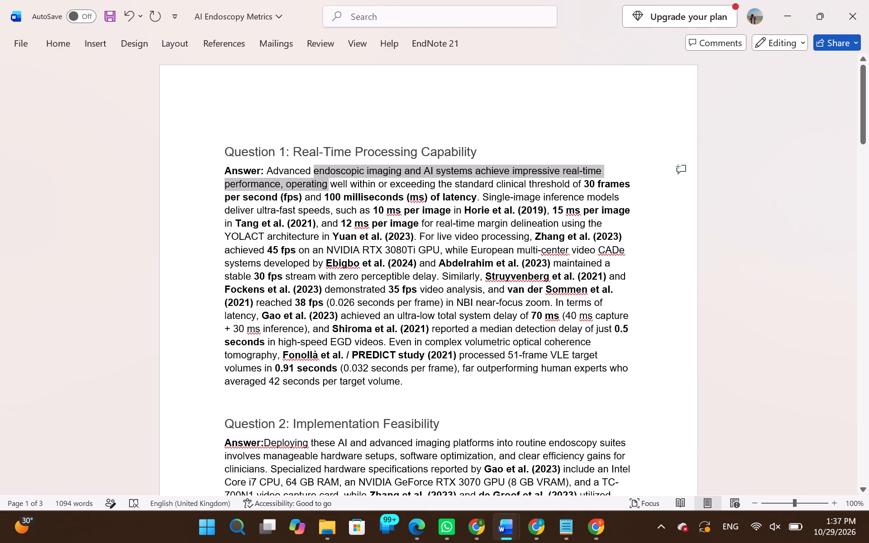
drag(334, 174, 442, 187)
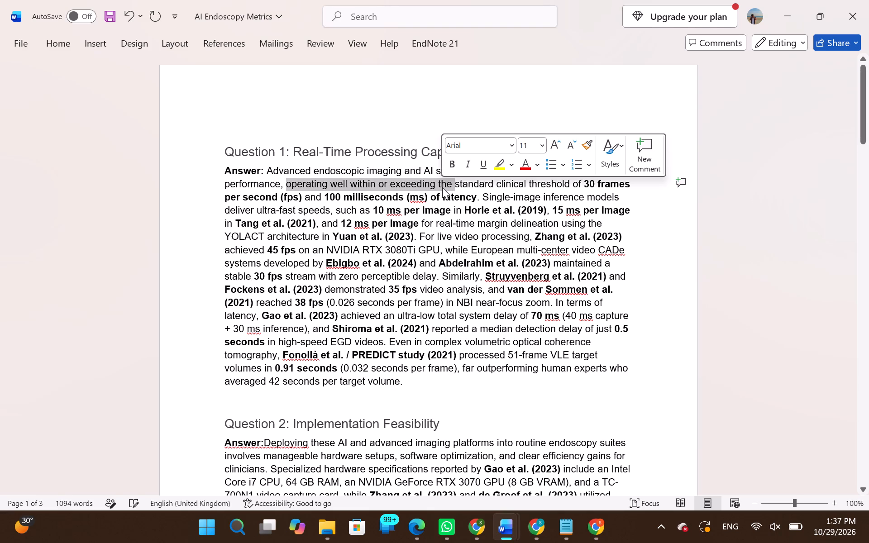
click(519, 187)
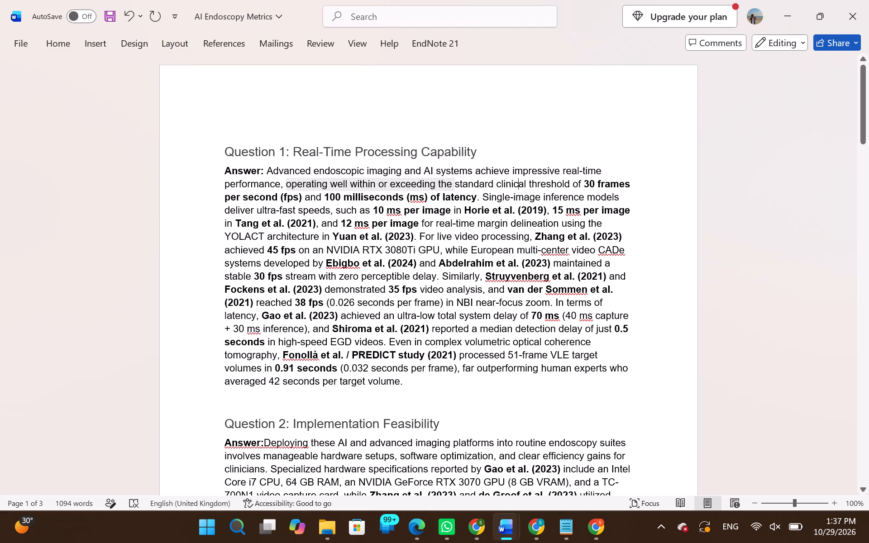
click(552, 185)
click(618, 182)
click(234, 204)
click(338, 196)
click(473, 193)
click(482, 196)
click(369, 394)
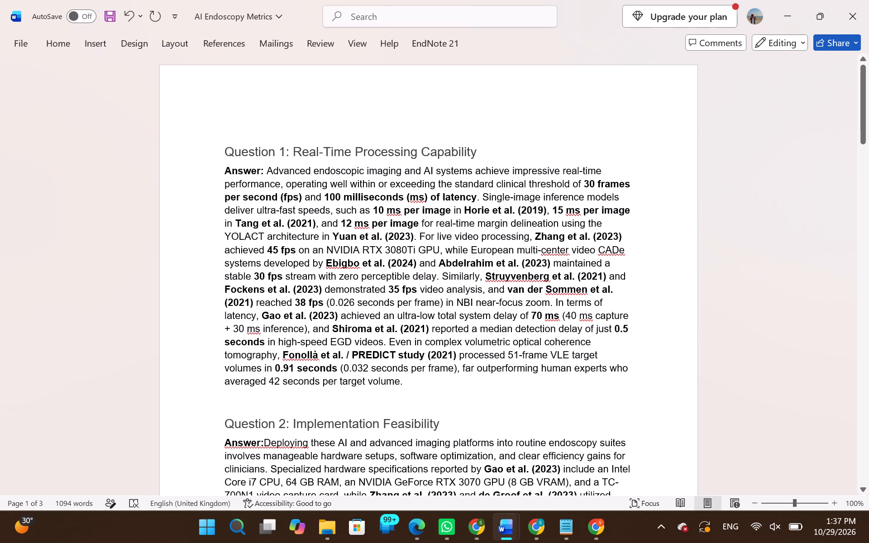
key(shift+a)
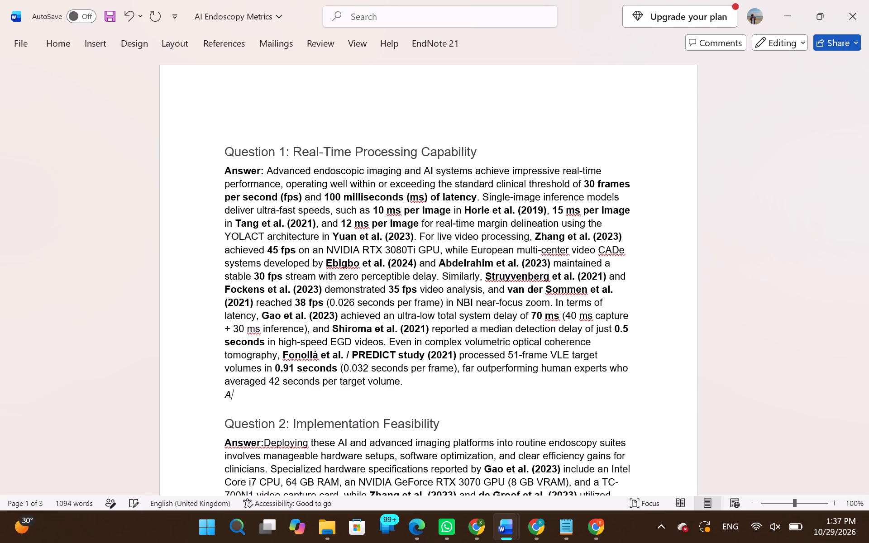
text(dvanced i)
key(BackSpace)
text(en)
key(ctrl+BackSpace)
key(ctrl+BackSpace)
Start the italic line beneath the Question 1 answer with "Advanced endoscopic imaging and AI system".
text(Advn)
key(BackSpace)
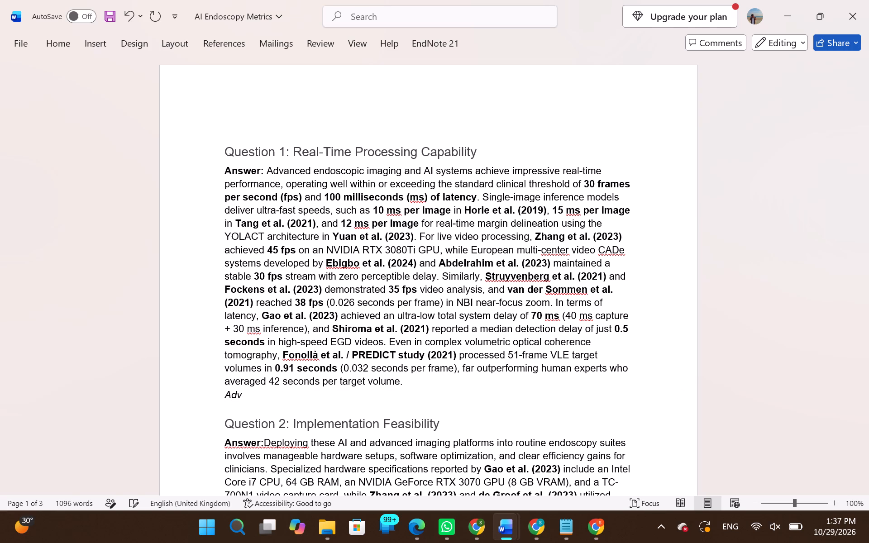
text(anced)
key(space)
text(endoscopic)
key(space)
text(imagin)
text(gin)
key(BackSpace)
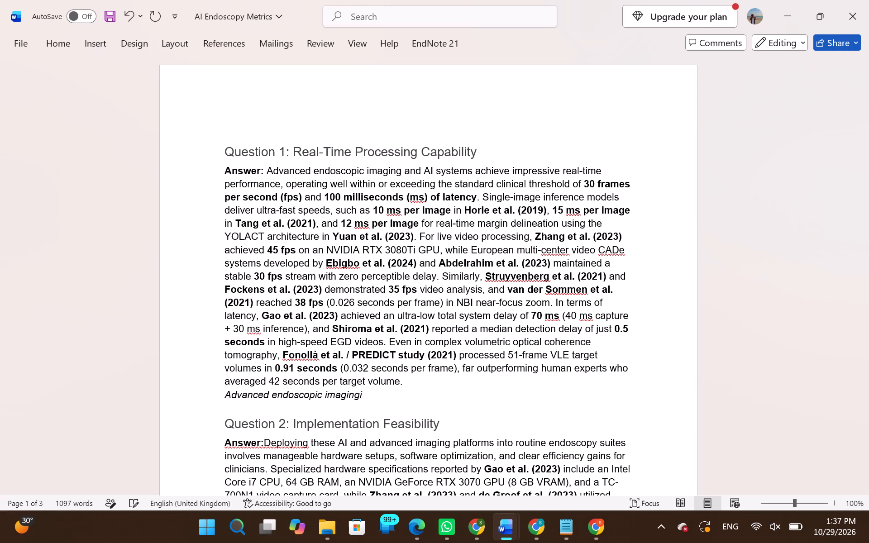
key(space)
key(BackSpace)
key(BackSpace)
text(g and)
key(space)
text(AI)
key(space)
text(system)
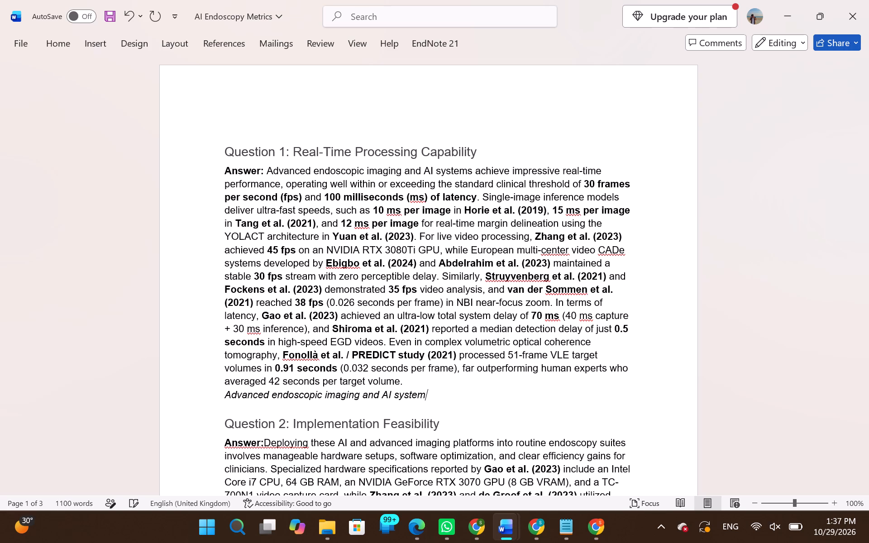
Continue the italic line directly after "system" with "s has developed very much and has achieved impressive results".
text(s has developed very much and has achi)
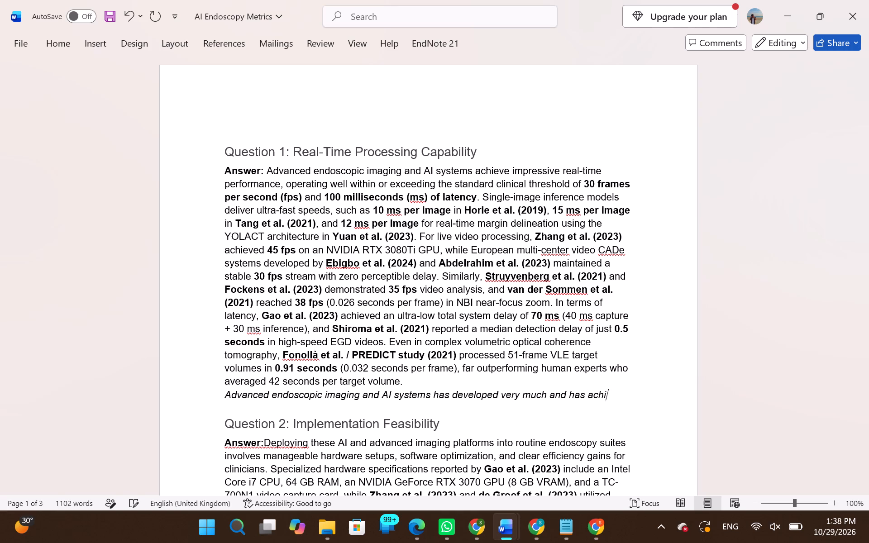
key(BackSpace)
text(eived)
key(space)
text(impressive)
key(space)
text(perofor)
key(BackSpace)
key(BackSpace)
key(BackSpace)
key(BackSpace)
key(BackSpace)
key(BackSpace)
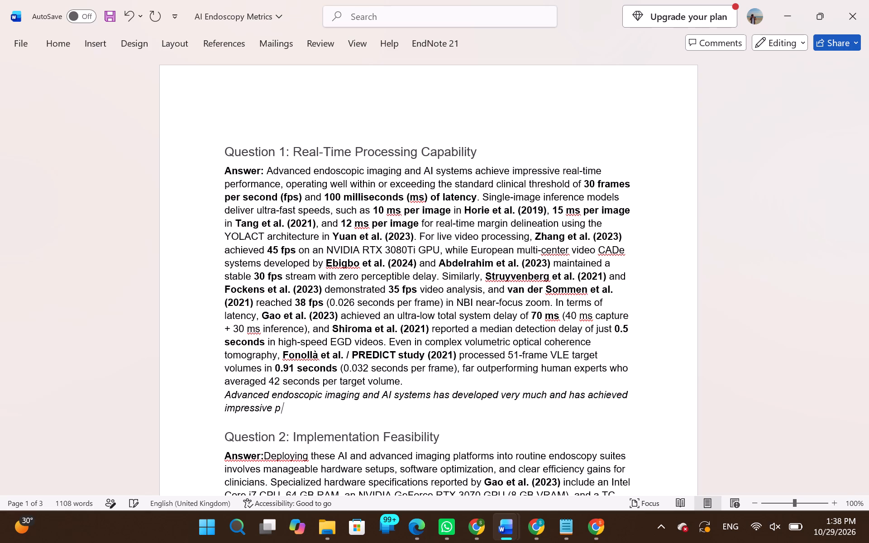
key(BackSpace)
text(result)
key(s)
Extend the italic sentence with ", also are operating well within or exceeding".
text(, oper)
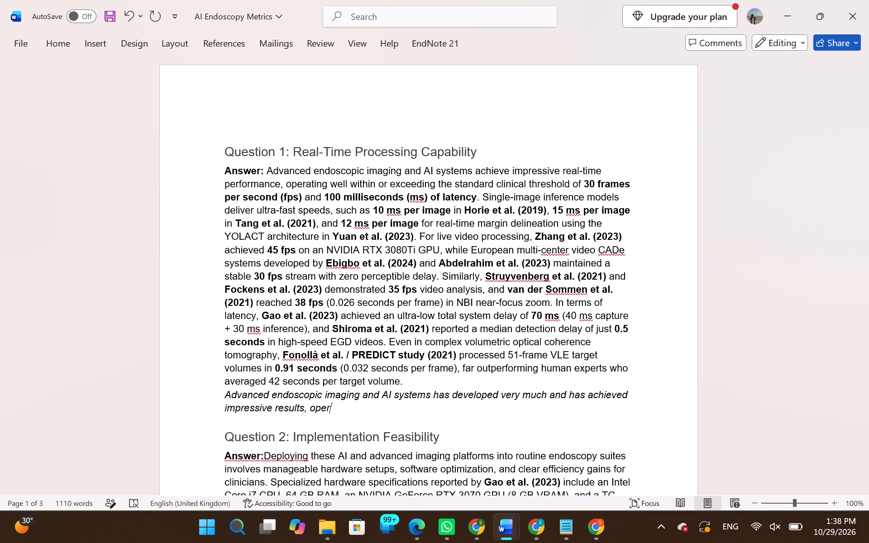
key(BackSpace)
key(BackSpace)
key(BackSpace)
key(BackSpace)
text(also are operating well)
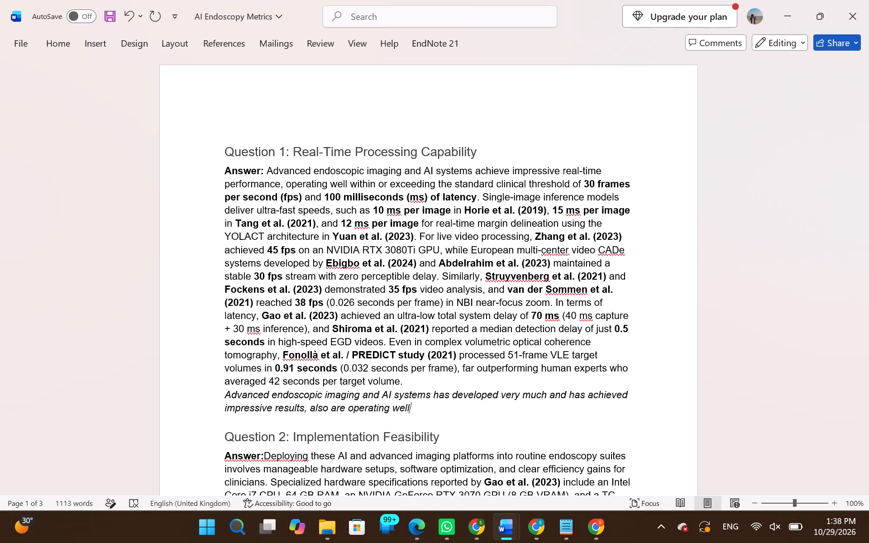
key(space)
text(with)
text(inh)
key(space)
key(BackSpace)
key(BackSpace)
key(BackSpace)
text(n or)
key(space)
text(exceeding)
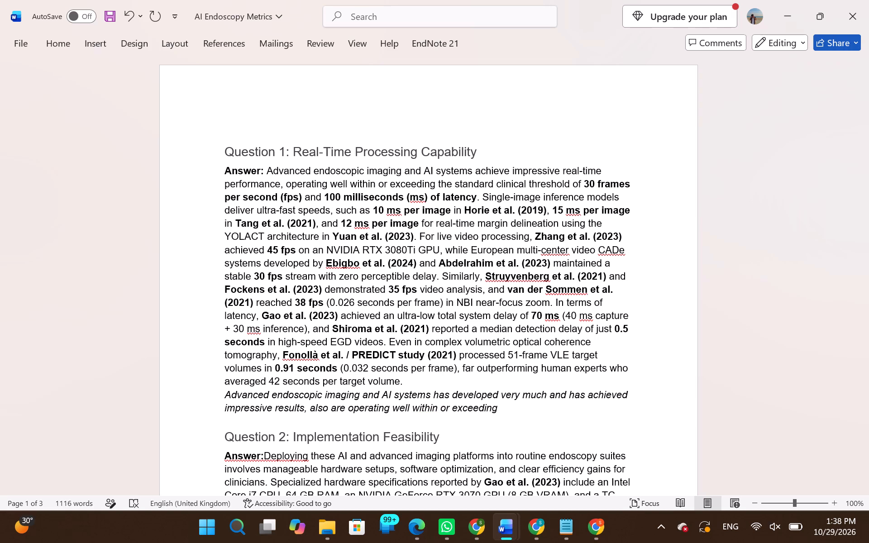
Add "the standard clinical threshold of" to the italic sentence.
key(space)
text(the standard)
key(space)
text(cliical)
key(BackSpace)
key(BackSpace)
key(BackSpace)
key(BackSpace)
text(nical threeshold of)
key(space)
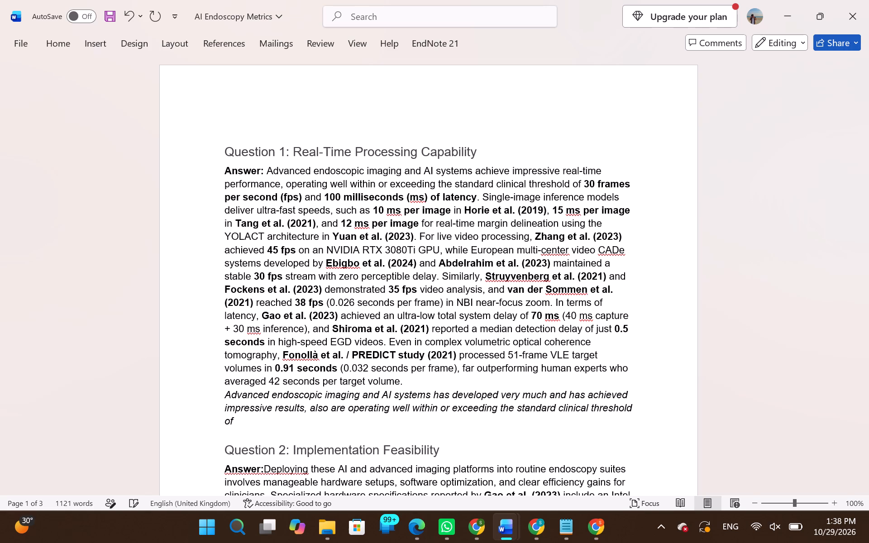
Add the frame-rate value "30 frames per second" to the italic sentence.
text(30 frsms)
key(BackSpace)
key(BackSpace)
key(BackSpace)
text(ase)
key(BackSpace)
key(BackSpace)
text(mes per se)
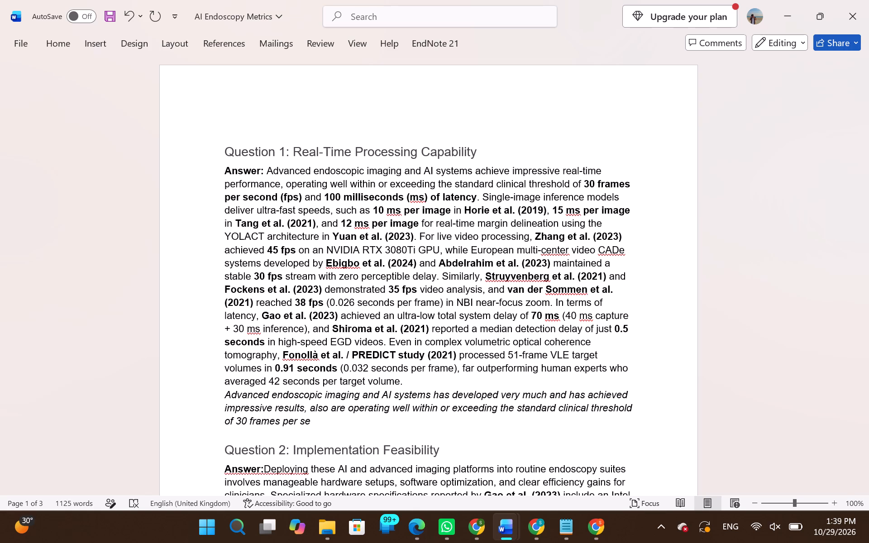
text(conf)
key(BackSpace)
key(d)
Finish the italic sentence with "and 100 milliseconds of latency." followed by a space.
key(space)
text(and)
key(space)
text(100 milliseconds)
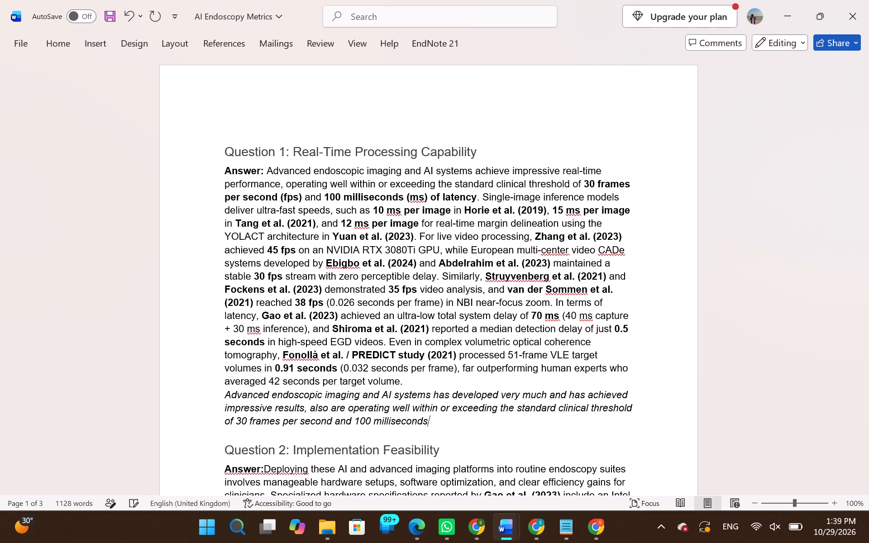
key(space)
text(of latens)
key(BackSpace)
text(cy)
text(.)
key(space)
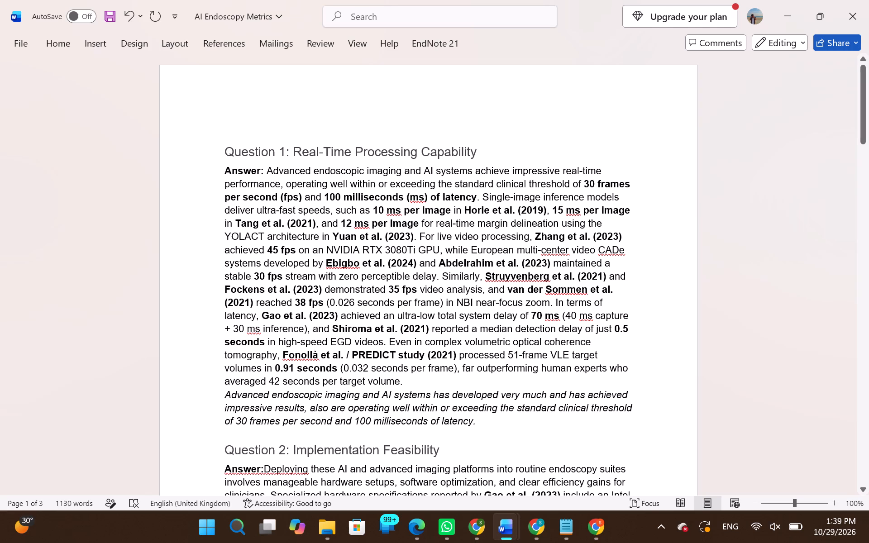
drag(485, 200, 590, 203)
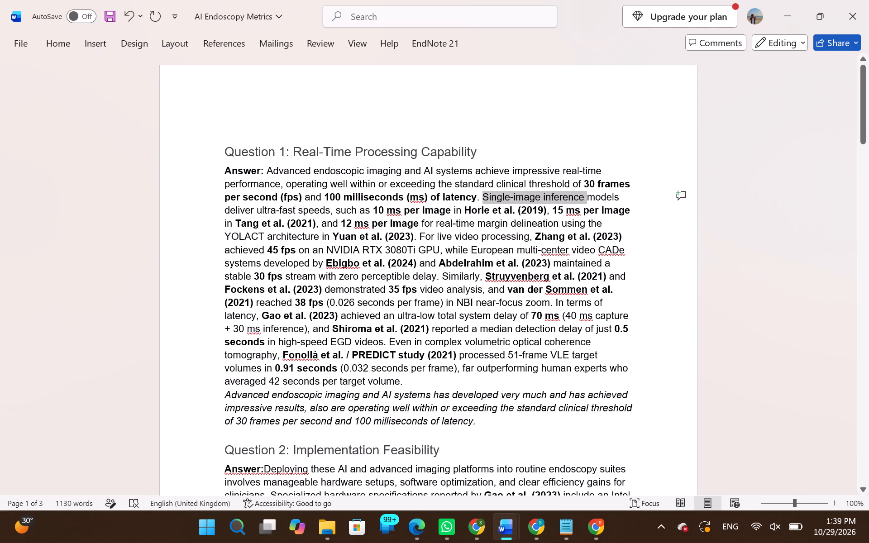
drag(590, 203, 617, 200)
key(ctrl+c)
key(alt+Tab)
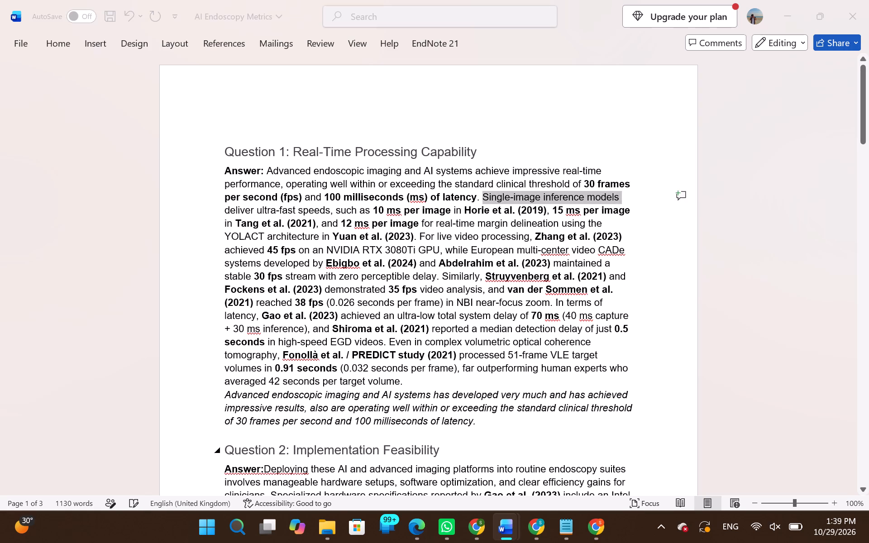
key(alt+Tab)
key(alt+Tab)
key(alt+Tab)
key(alt+Tab)
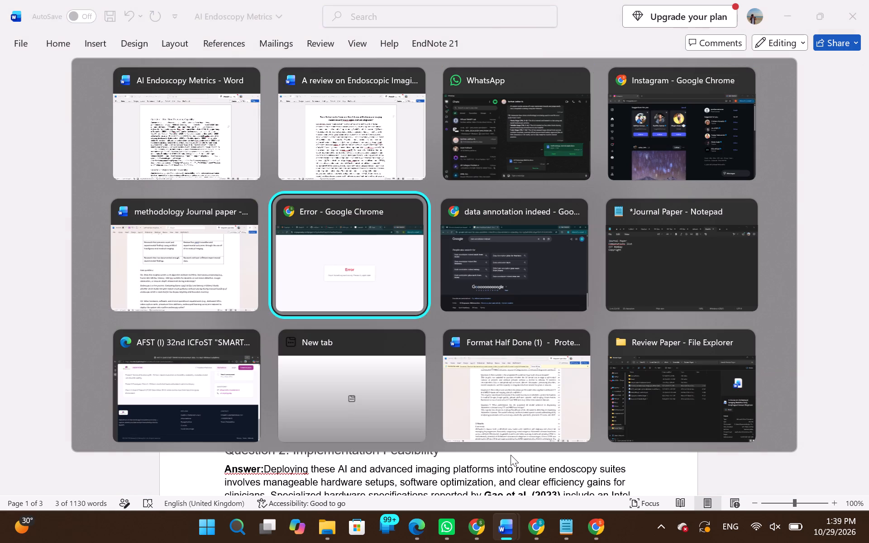
key(alt+Tab)
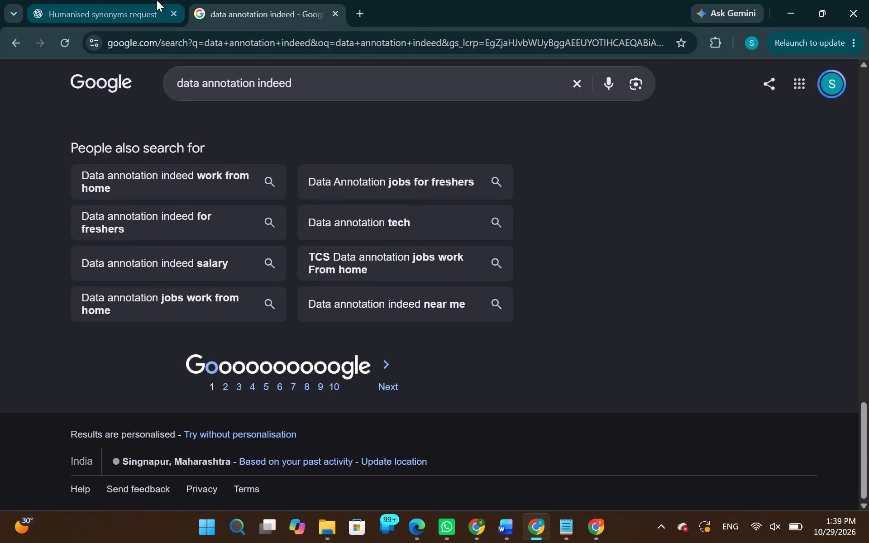
click(157, 0)
click(382, 475)
key(ctrl+v)
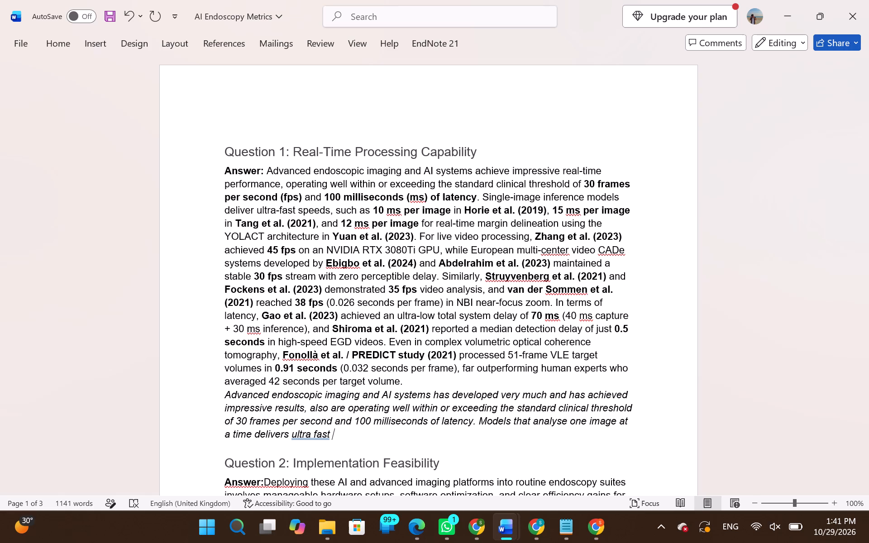
text(speed)
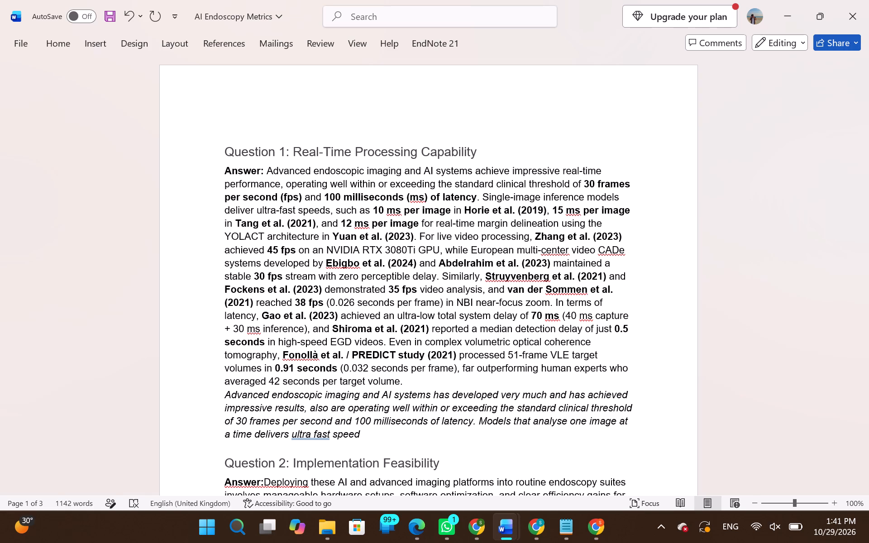
text(s,)
key(space)
text(such as)
key(space)
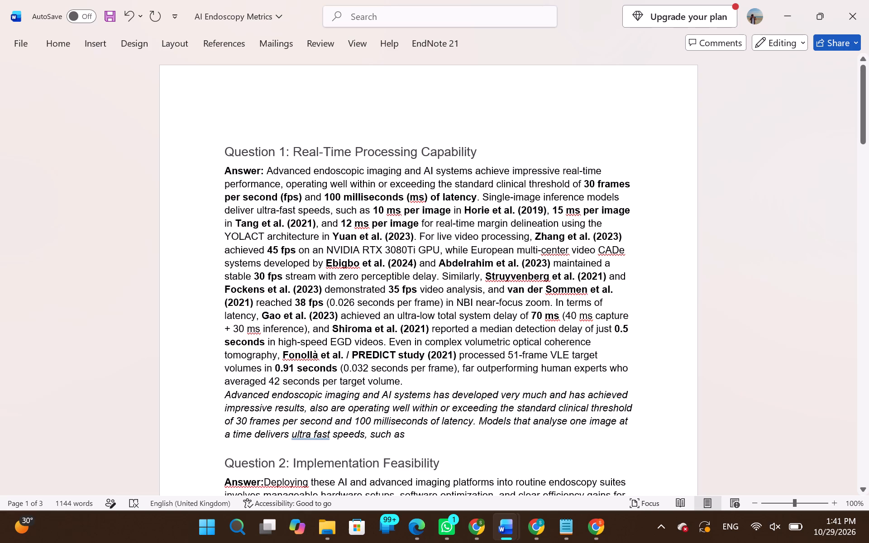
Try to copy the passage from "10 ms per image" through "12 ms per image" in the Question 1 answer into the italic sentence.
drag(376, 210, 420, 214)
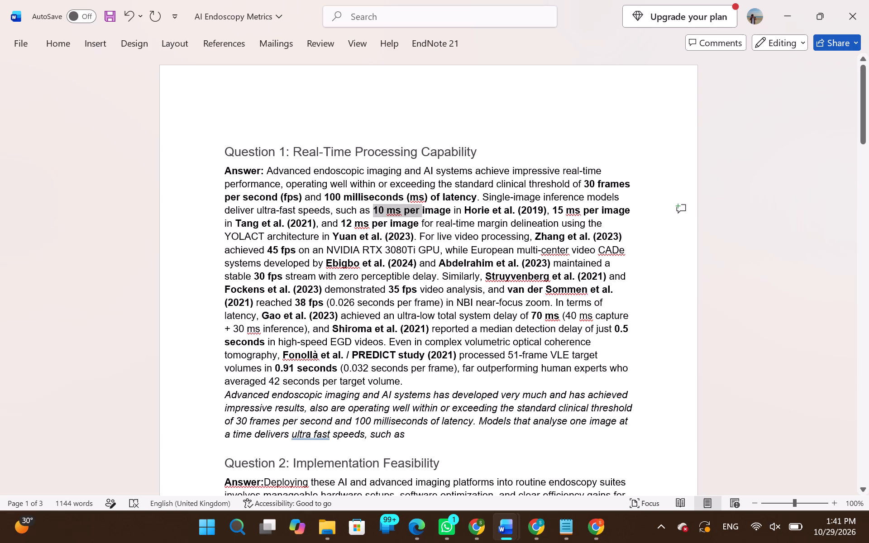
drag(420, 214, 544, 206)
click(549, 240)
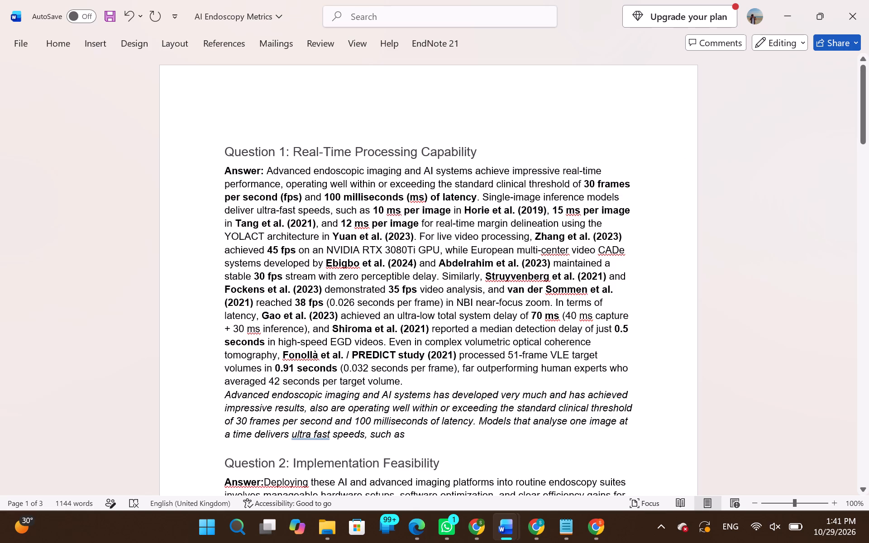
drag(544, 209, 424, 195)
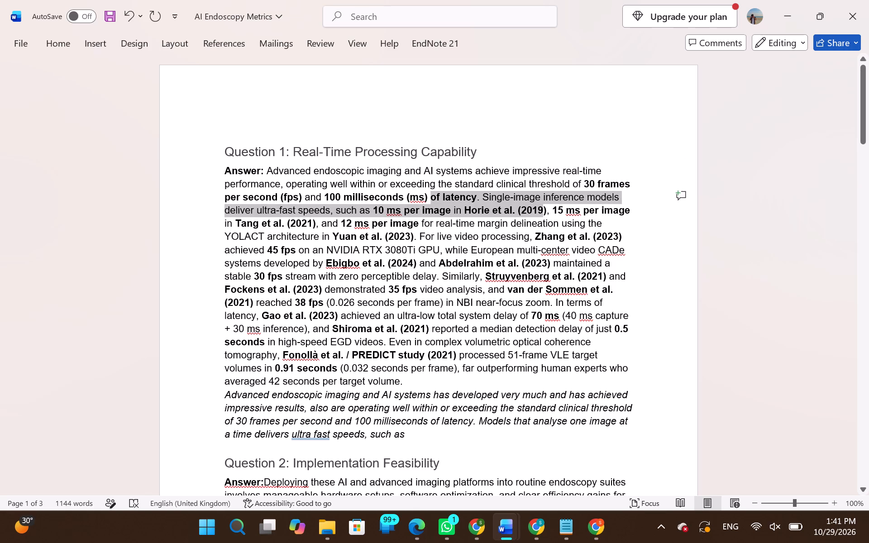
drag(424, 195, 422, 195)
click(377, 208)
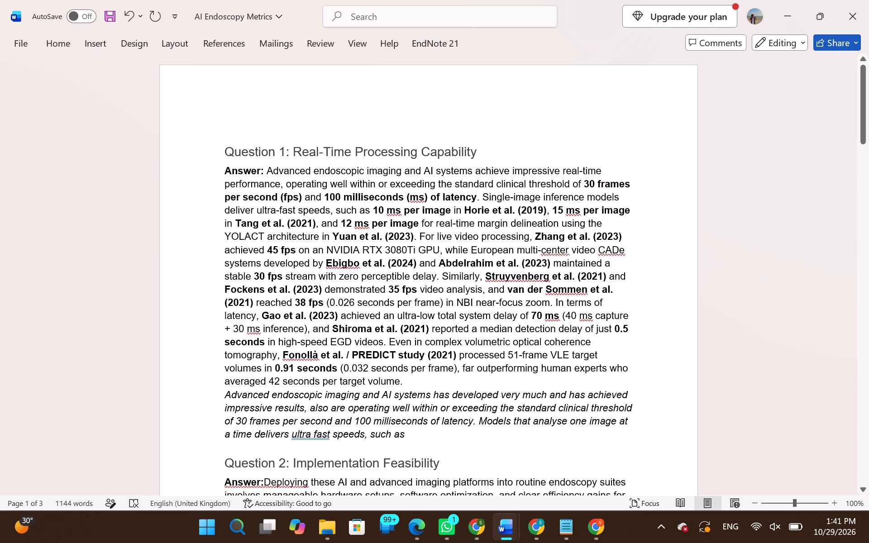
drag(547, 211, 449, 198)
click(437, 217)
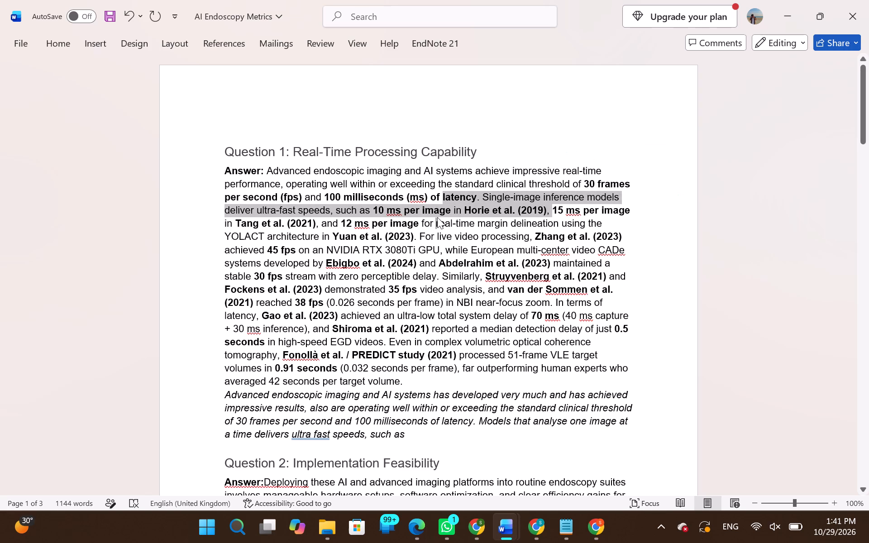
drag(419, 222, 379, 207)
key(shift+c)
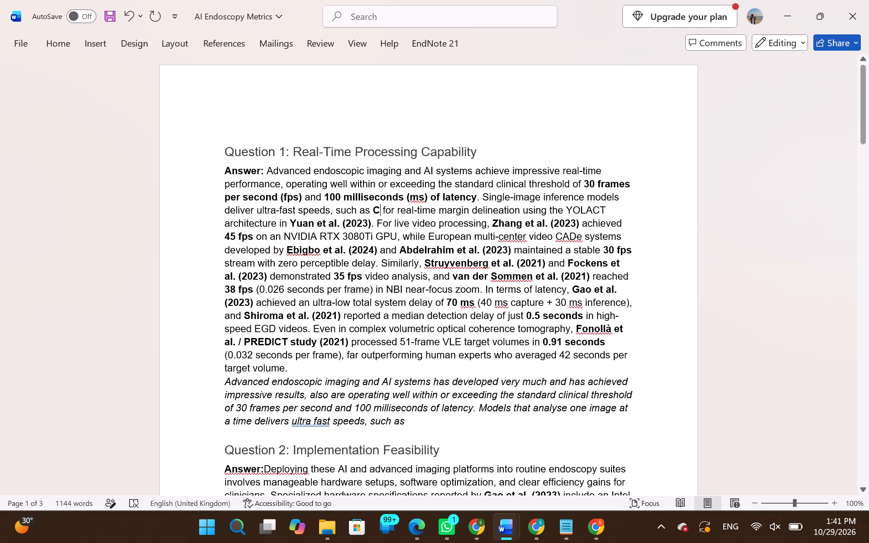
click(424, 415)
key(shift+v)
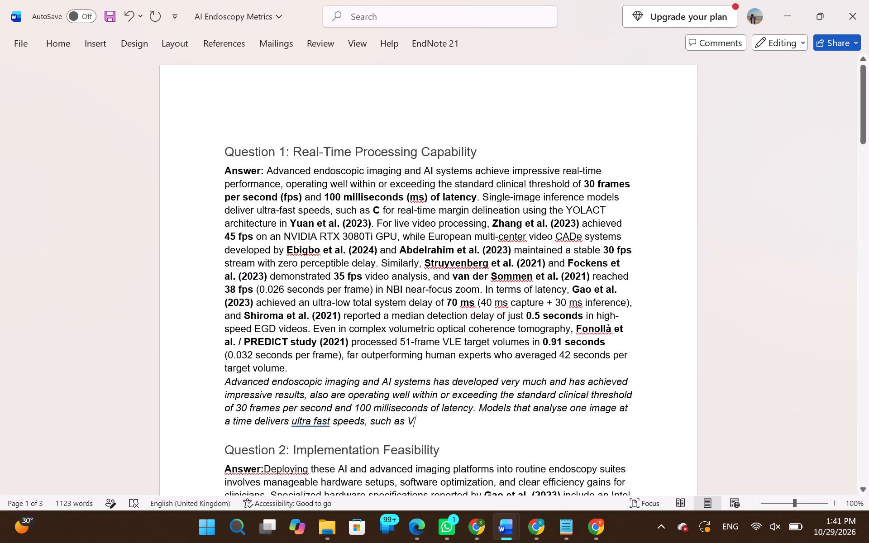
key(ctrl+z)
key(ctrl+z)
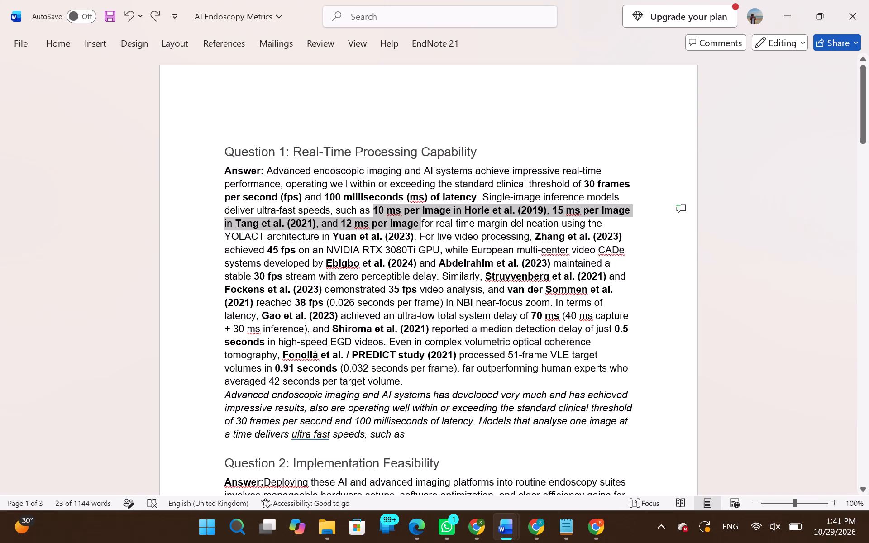
Copy the selected passage, "10 ms per image" through "12 ms per image", to the end of the italic sentence after "such as".
key(ctrl+c)
click(418, 433)
key(ctrl+v)
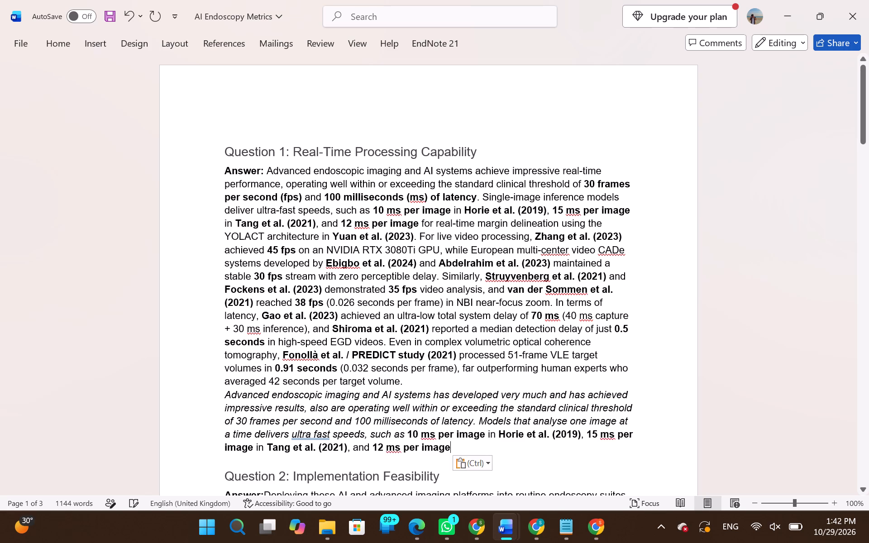
Reword the first example in the italic sentence as "Horie et al. (2019) achieved 10 ms per image", moving the figure after the citation and dropping "in".
drag(456, 446, 414, 433)
click(484, 449)
drag(500, 432, 497, 432)
drag(497, 432, 416, 434)
key(ctrl+x)
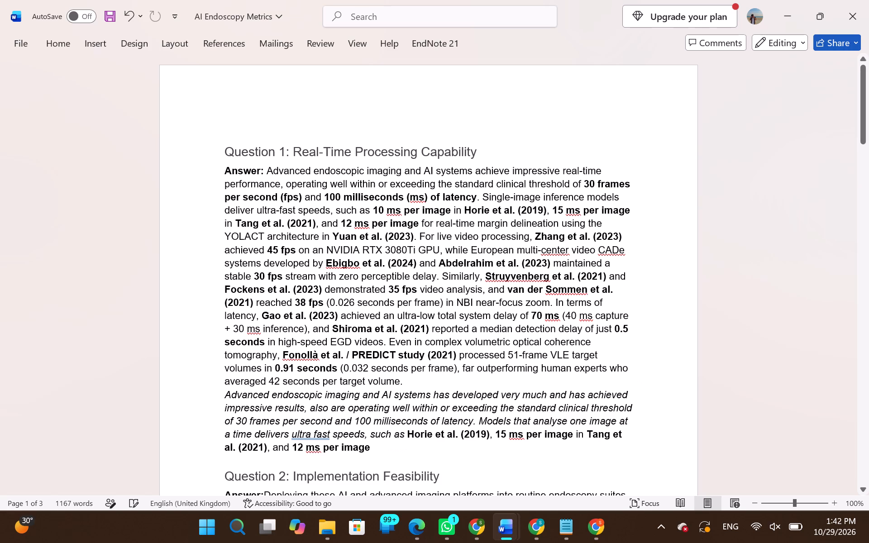
click(491, 432)
key(space)
text(aheived)
key(space)
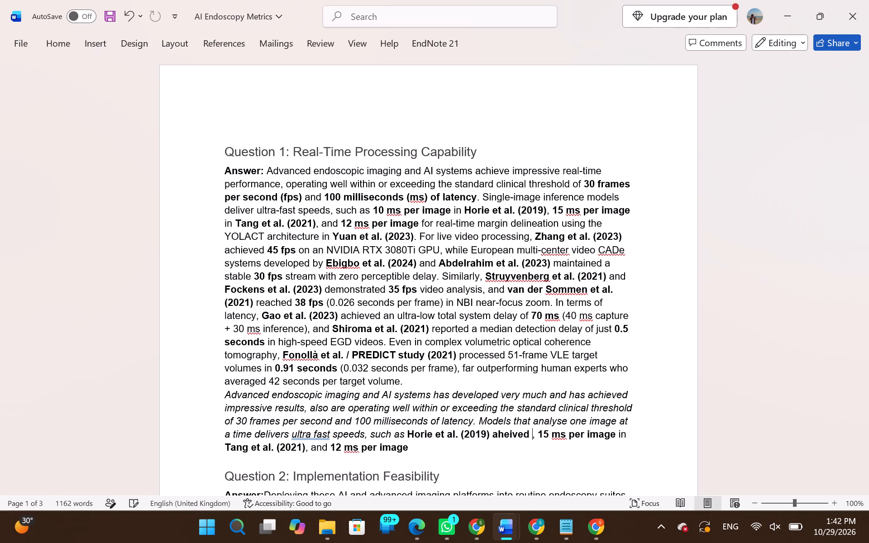
key(BackSpace)
key(BackSpace)
key(BackSpace)
key(ctrl+BackSpace)
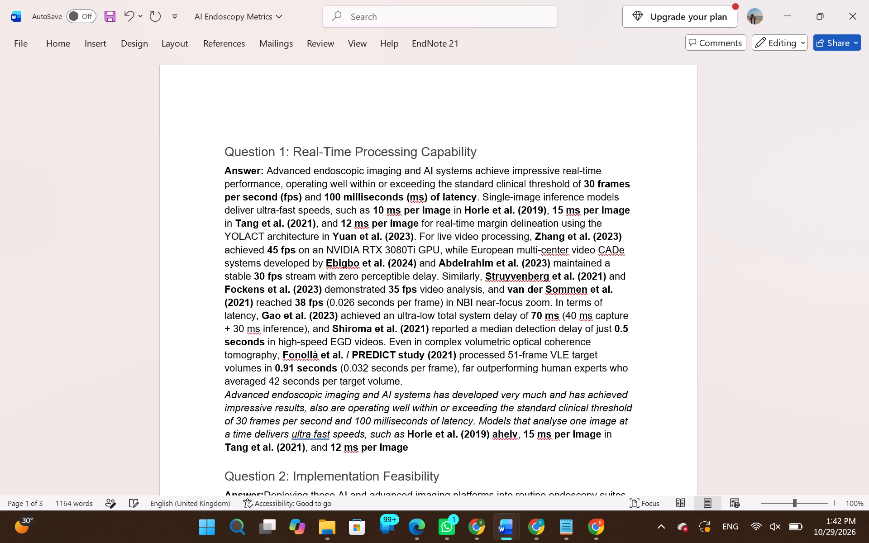
key(space)
text(achieved)
key(space)
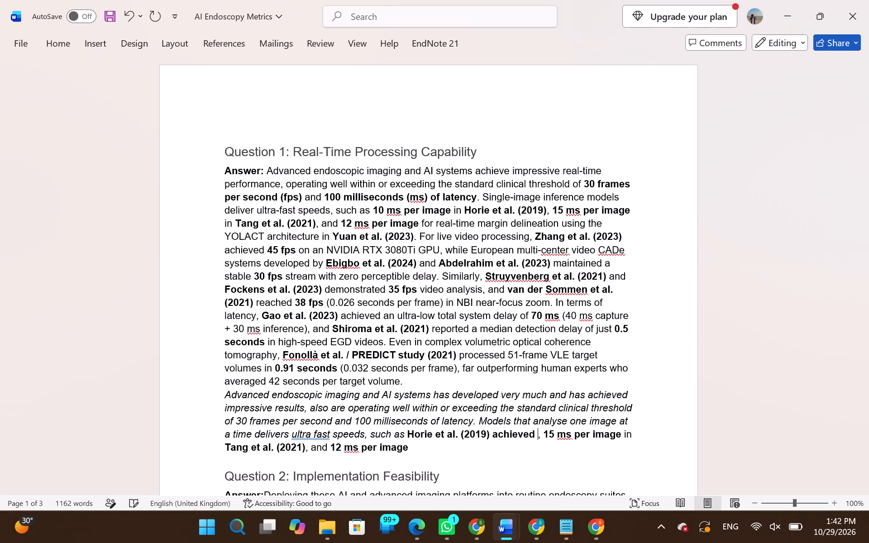
key(ctrl+v)
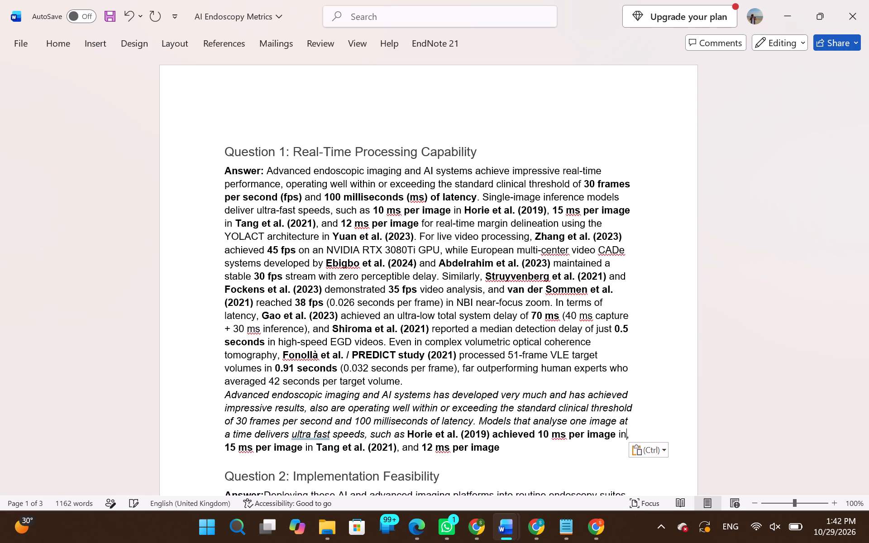
key(ctrl+BackSpace)
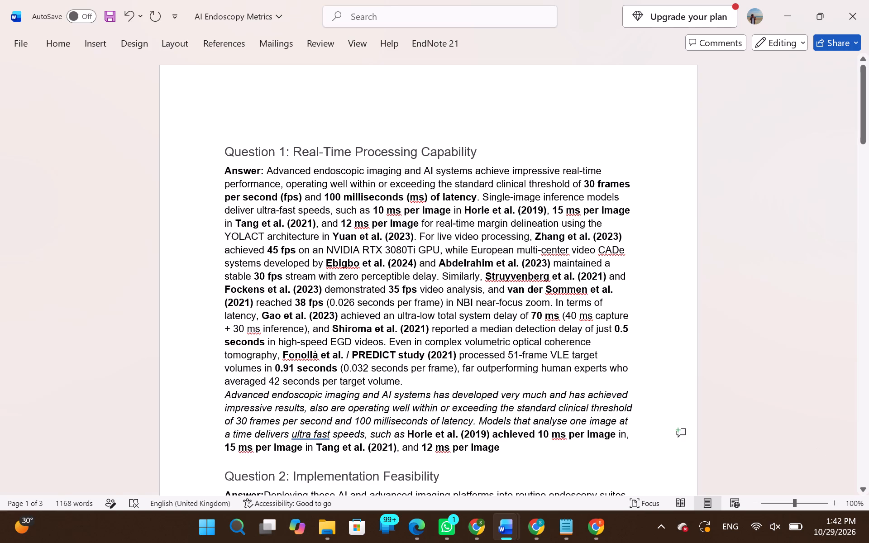
Remove the bold formatting from the whole italic paraphrase paragraph beneath the Question 1 answer.
key(ctrl+Down)
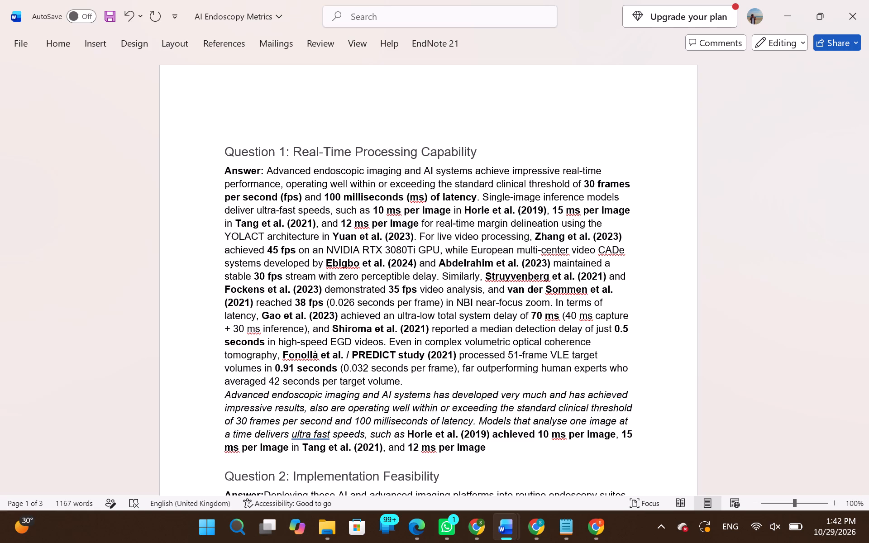
key(ctrl+Up)
key(ctrl+Down)
key(Up)
key(ctrl+Right)
key(ctrl+Right)
key(ctrl+Right)
key(ctrl+Right)
key(ctrl+Right)
key(ctrl+Right)
key(ctrl+Right)
key(ctrl+Right)
key(ctrl+Right)
key(ctrl+Right)
key(ctrl+Right)
key(ctrl+Right)
key(ctrl+Right)
key(ctrl+Right)
key(ctrl+Right)
key(ctrl+Right)
key(ctrl+shift+Up)
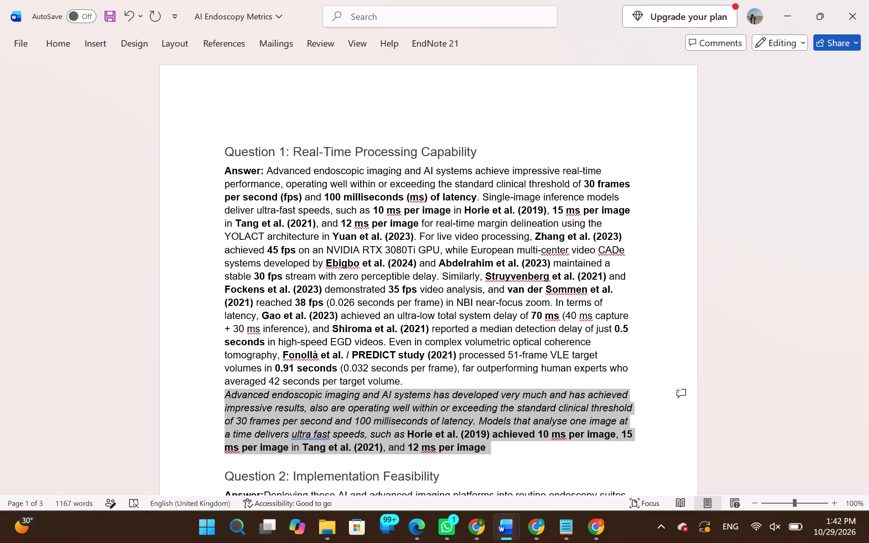
key(ctrl+b)
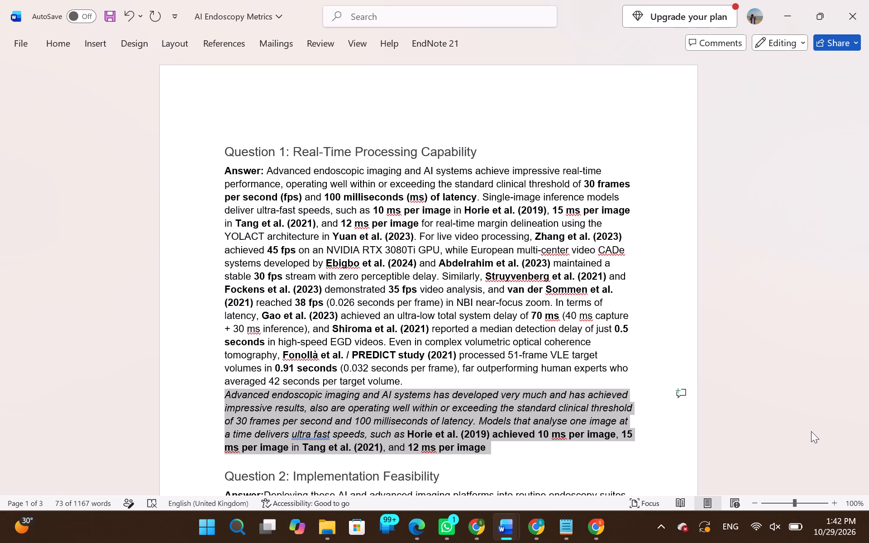
key(ctrl+b)
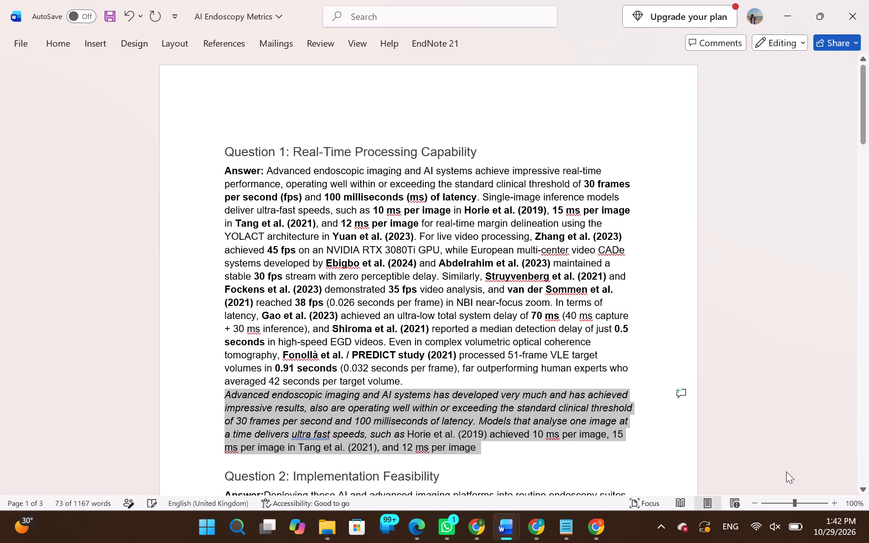
Italicise the end of the paraphrase, from "such as Horie et al. (2019)" through "12 ms per image".
click(579, 453)
drag(517, 447, 413, 435)
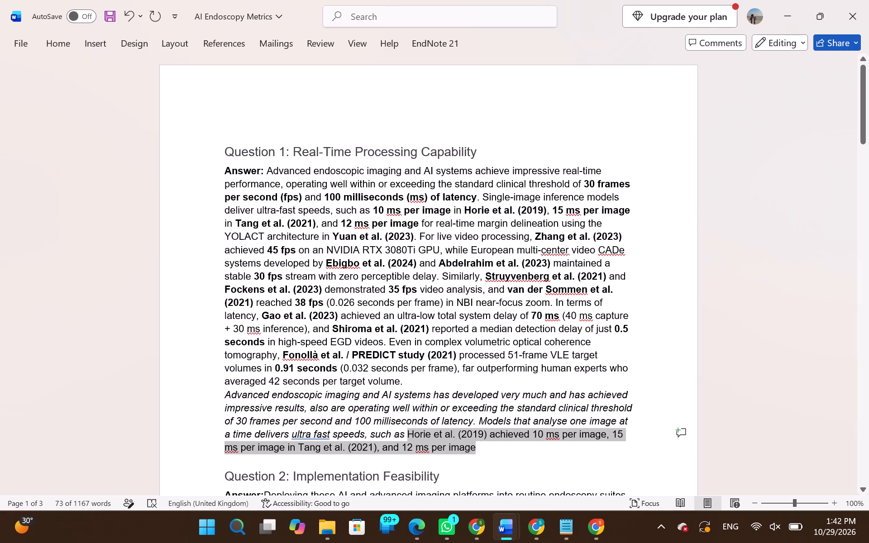
drag(413, 435, 372, 433)
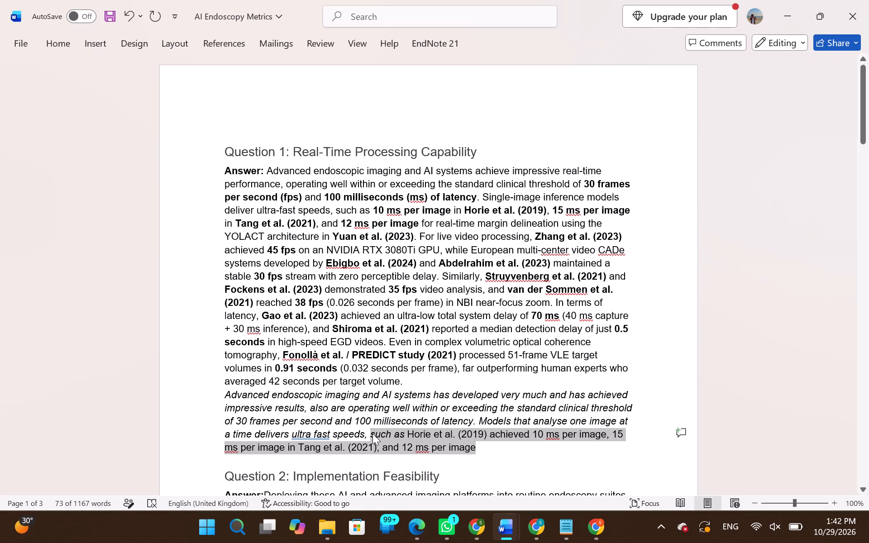
key(ctrl+i)
key(ctrl+i)
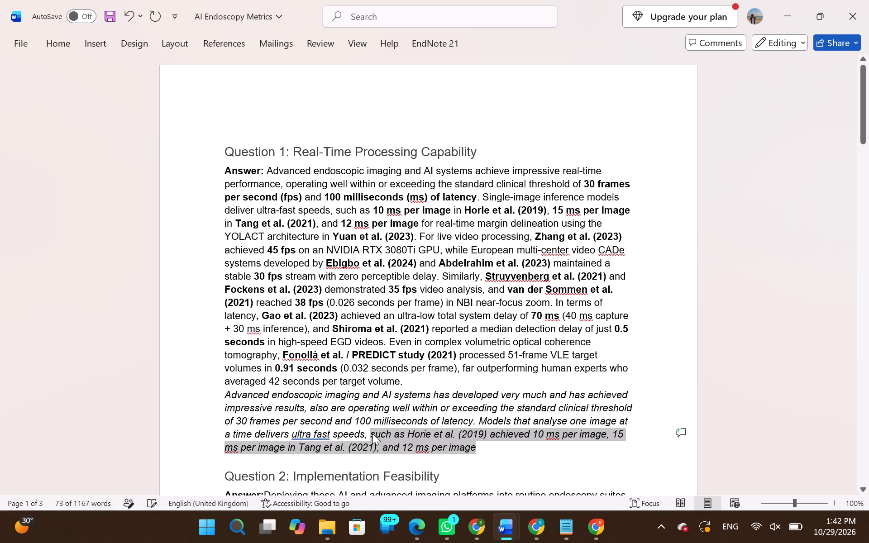
click(492, 444)
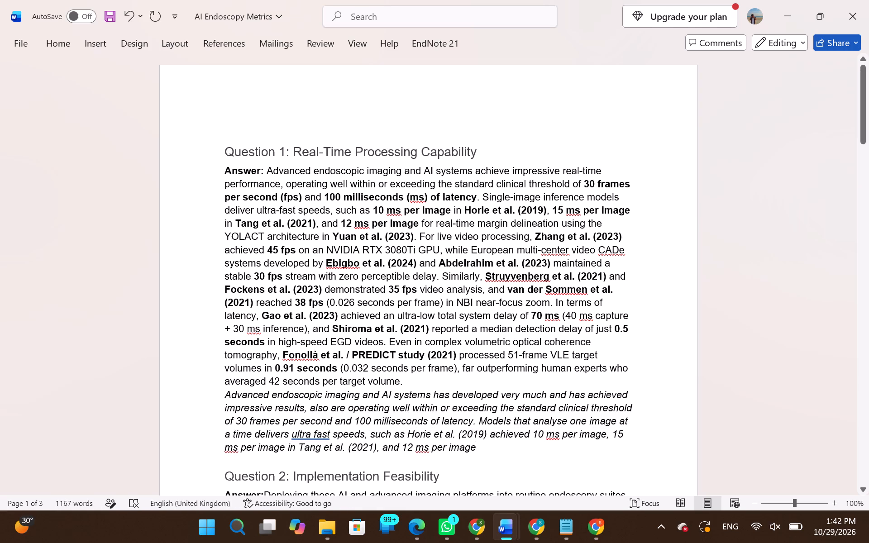
Move "15 ms per image in" behind "Tang et al. (2021)" in the paraphrase, adding "achieved" between the citation and the figure.
click(518, 437)
click(453, 436)
click(477, 429)
click(419, 433)
click(536, 429)
click(611, 435)
drag(301, 448, 246, 452)
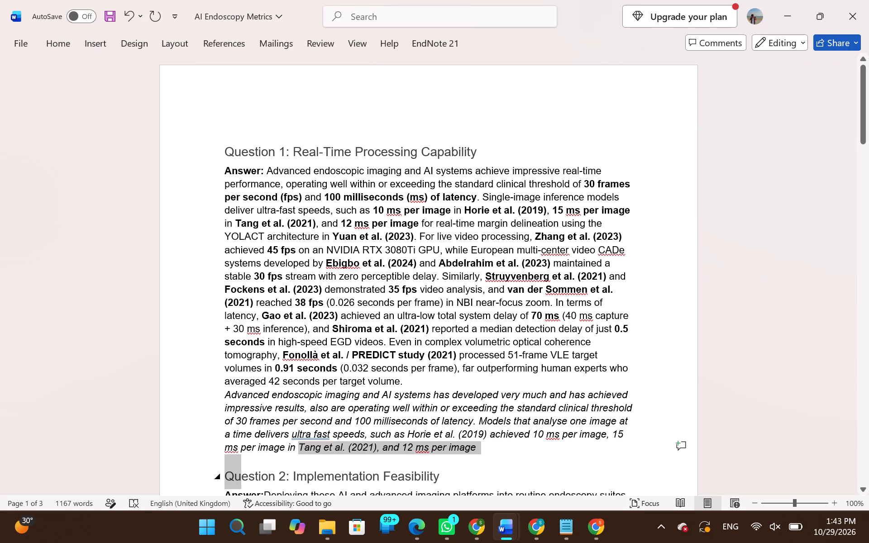
drag(246, 452, 610, 429)
key(ctrl+x)
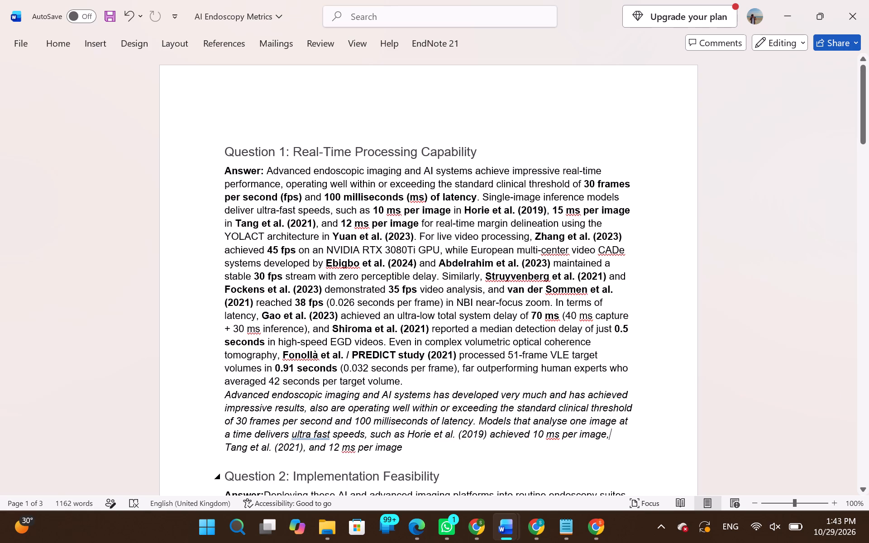
click(302, 446)
key(Right)
key(space)
text(achieved)
key(space)
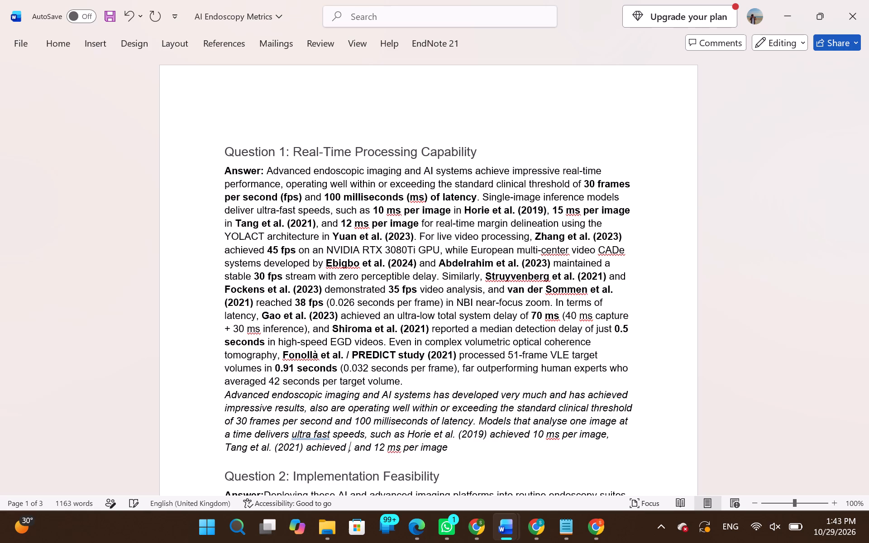
key(ctrl+v)
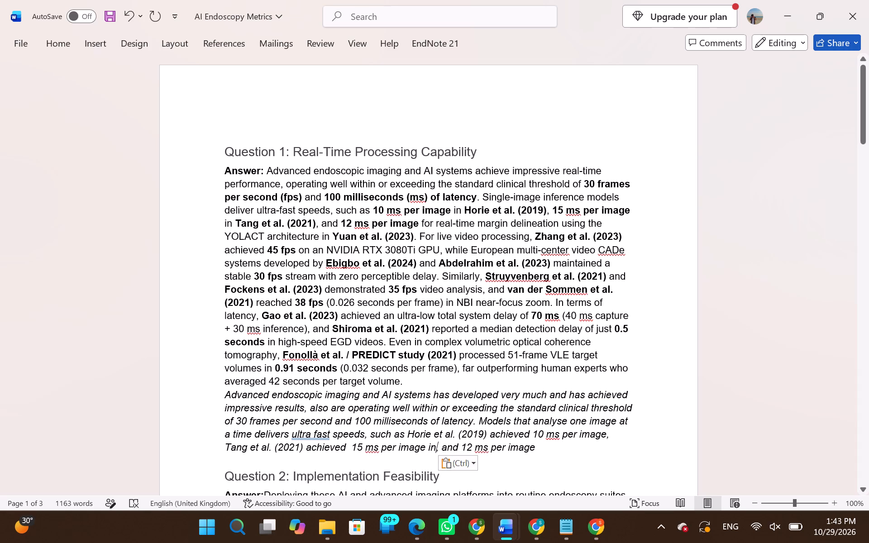
Delete the extra space before "15 ms per image" and the leftover "in" with its space after it in the paraphrase.
click(356, 443)
key(Left)
key(BackSpace)
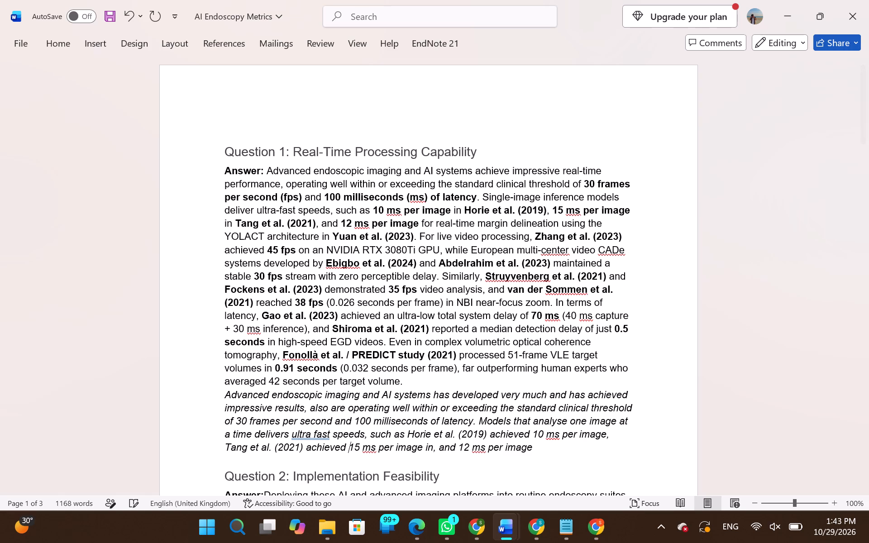
click(429, 449)
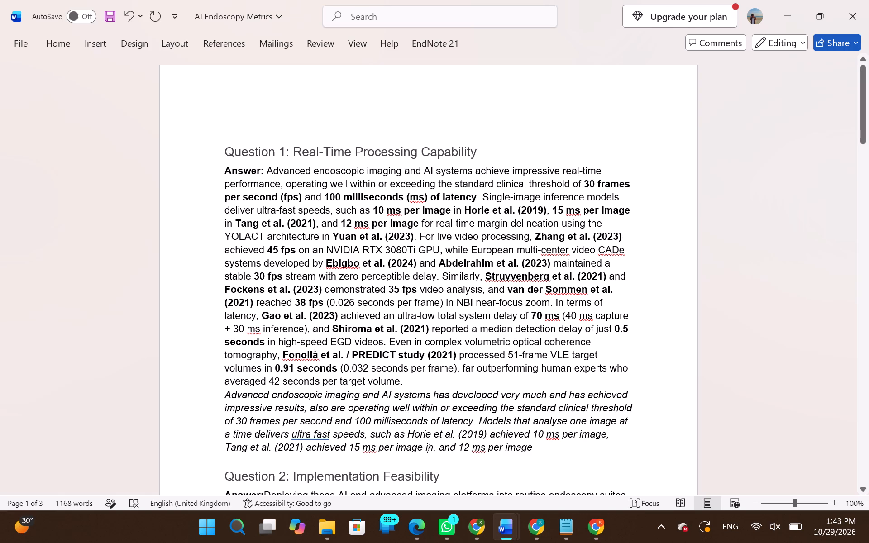
key(Right)
key(BackSpace)
key(BackSpace)
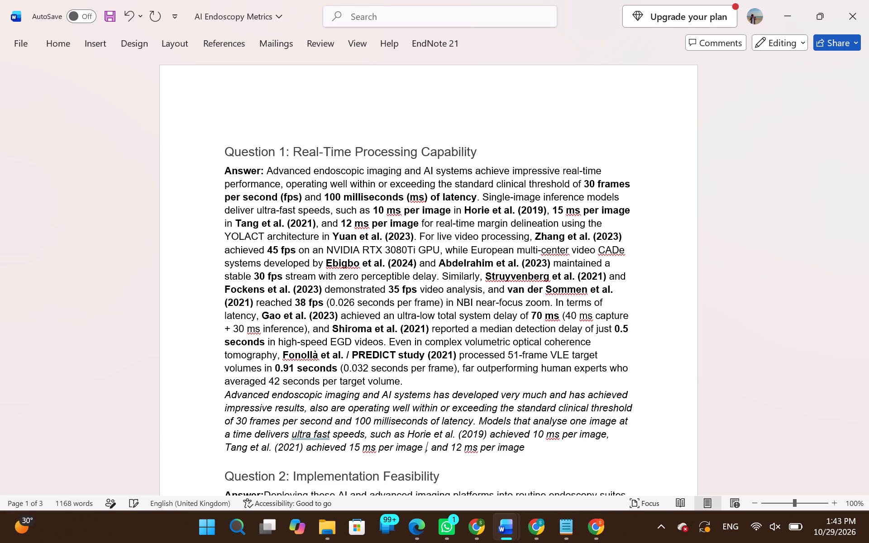
key(BackSpace)
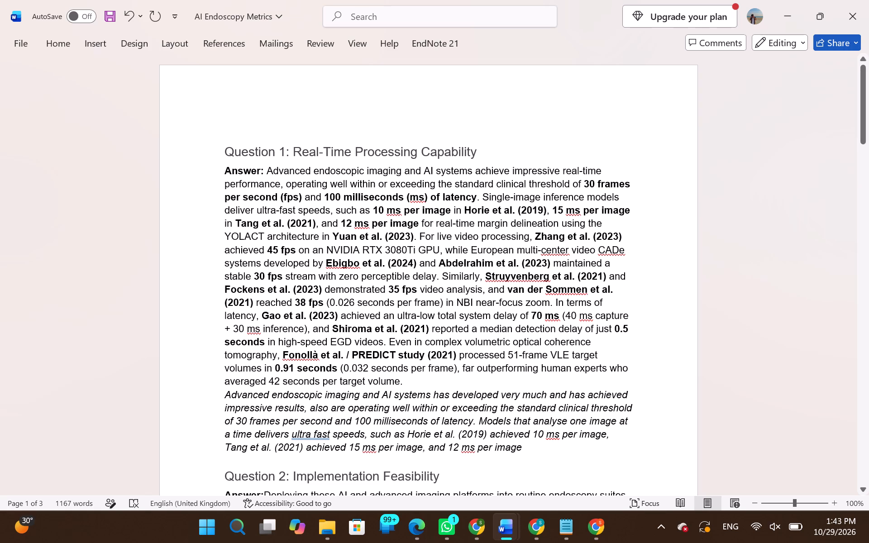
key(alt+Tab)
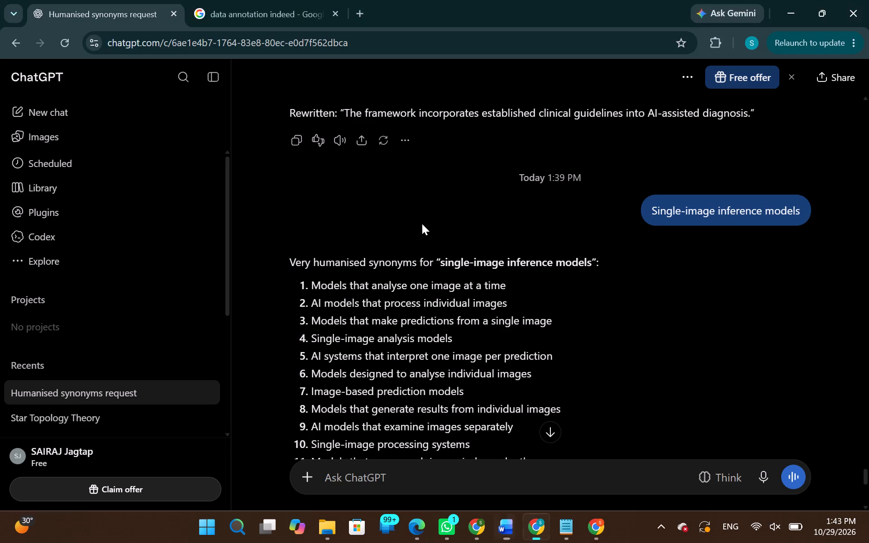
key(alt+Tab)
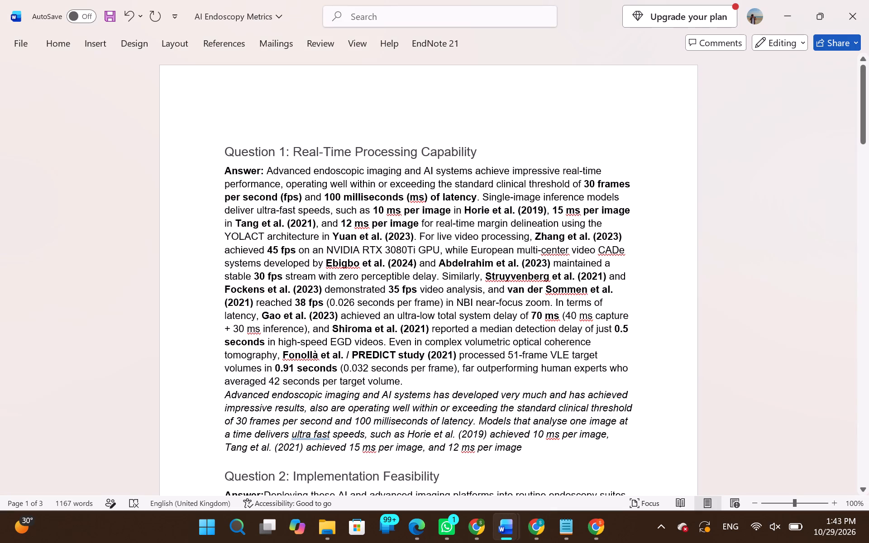
Add a space after "12 ms per image" at the end of the italic paraphrase.
click(527, 445)
key(space)
drag(479, 217, 529, 224)
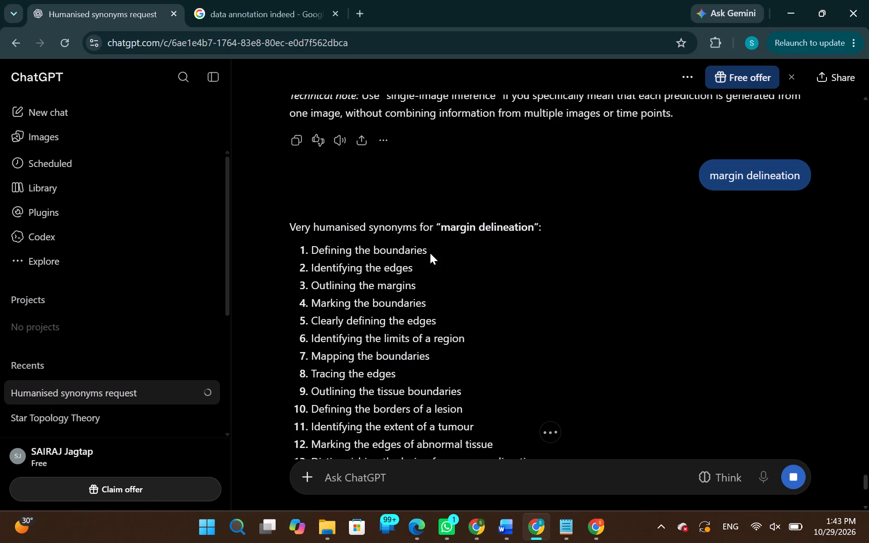
Back in Word, append "for real time defineing the boundaries" after "12 ms per image" in the italic paraphrase.
key(alt+Tab)
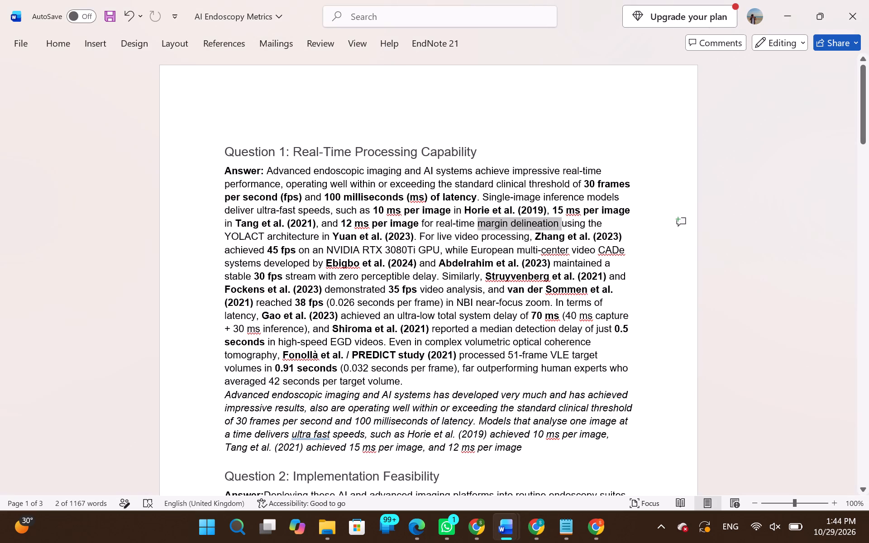
click(529, 439)
click(536, 455)
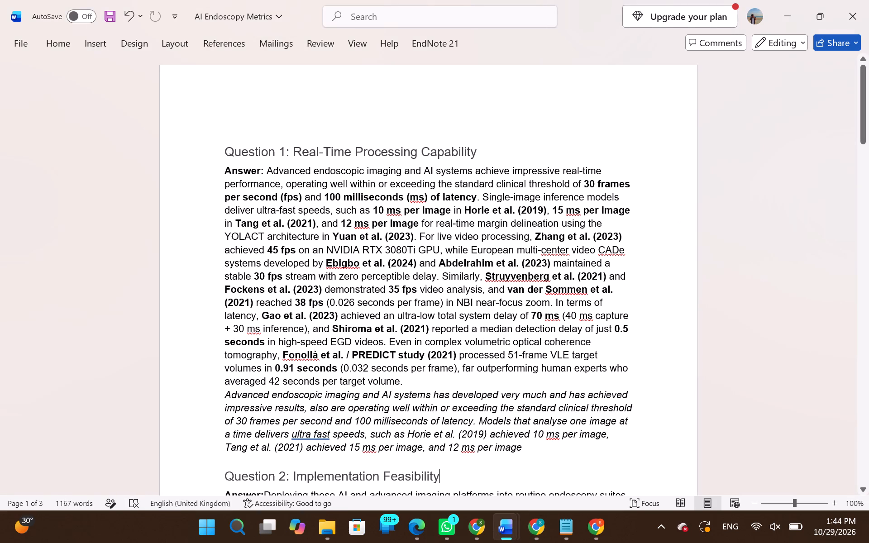
click(507, 434)
click(529, 446)
text(for real time define)
text(ing the boundaries)
key(space)
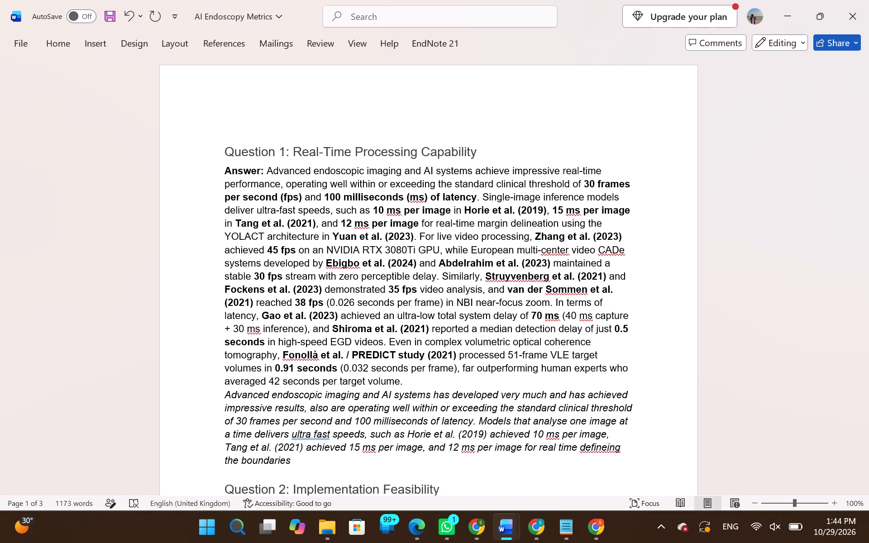
Continue the paraphrase with "using the YOLACT architechture in" after "the boundaries".
text(using the)
key(space)
text(YOL)
text(ACT)
key(space)
text(a)
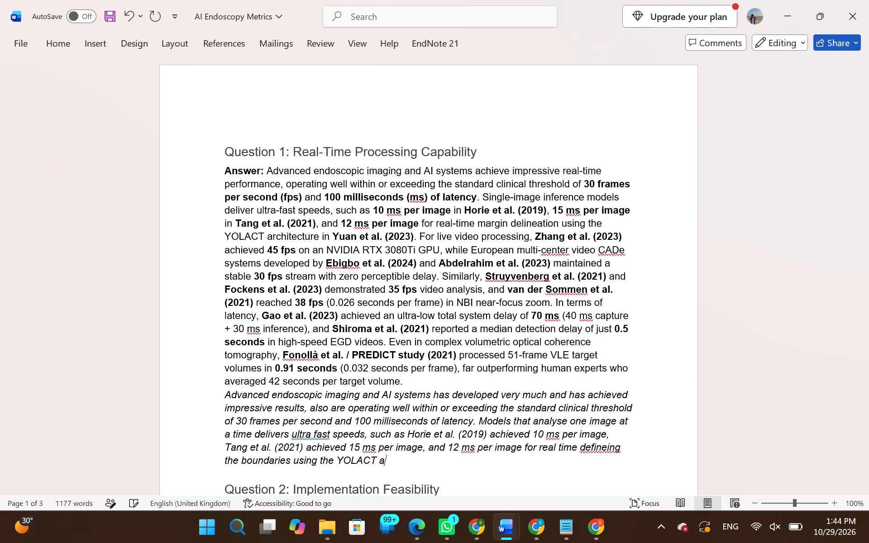
text(rchitechture)
key(space)
text(in)
key(space)
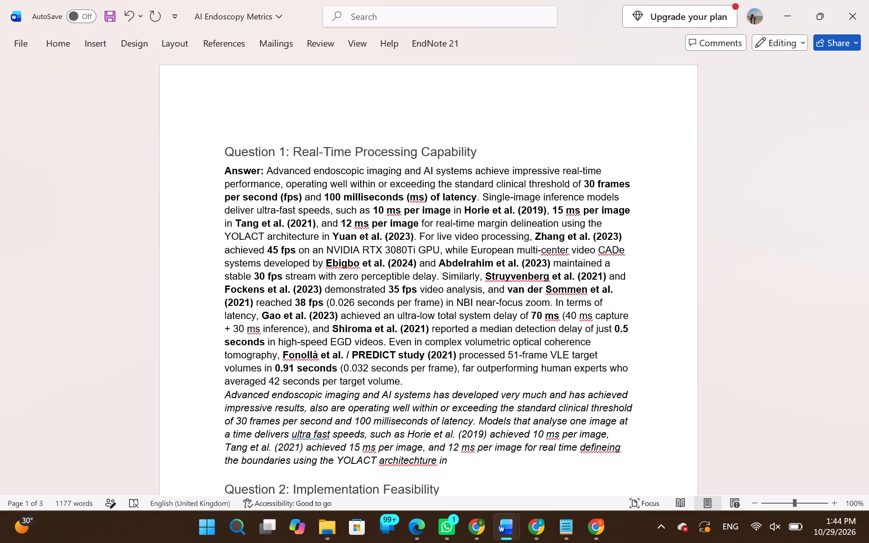
Add the citation "YUAN et al.(2023)" at the end of the paraphrase, followed by a new paragraph.
text(YUAN)
key(space)
text(et)
key(space)
text(al.)
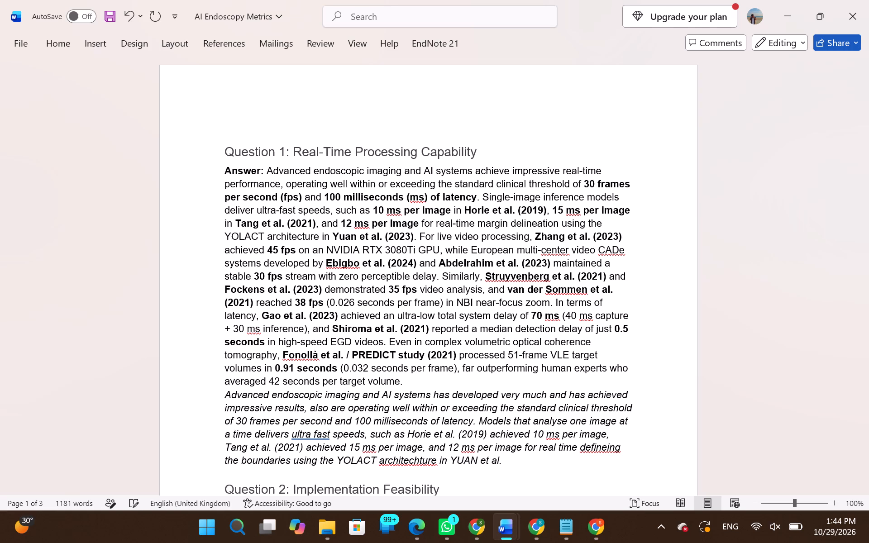
key(shift+parenleft)
text(202)
key(3)
key(shift+parenright)
key(Return)
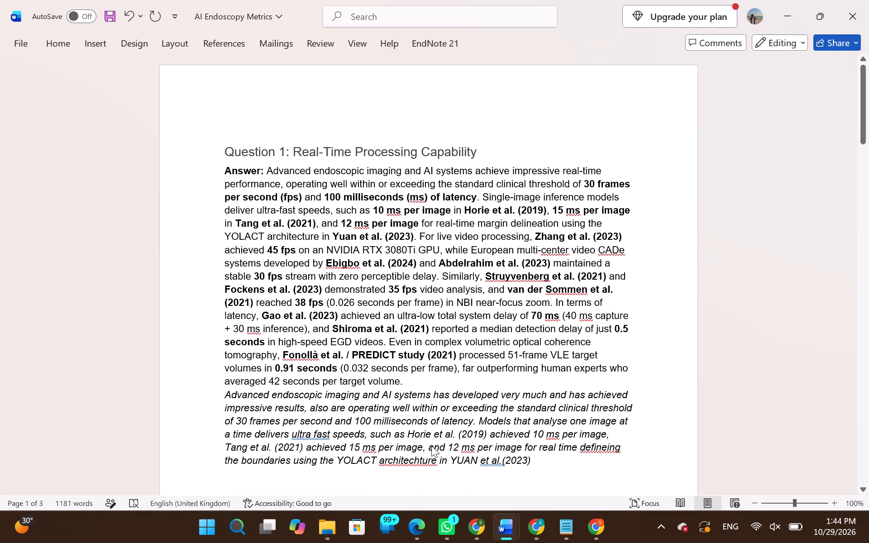
Correct the misspelled "architechture" in the paraphrase to the suggested spelling "architecture".
right_click(427, 460)
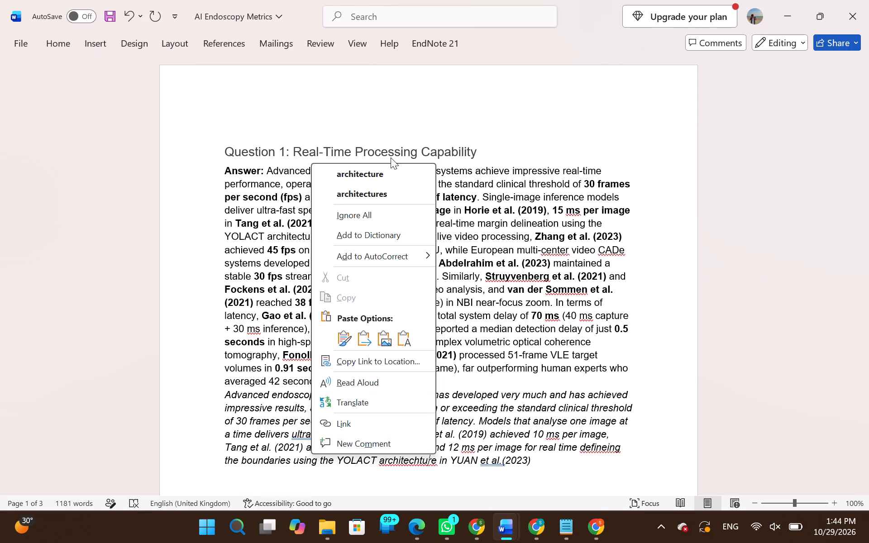
click(395, 173)
End the sentence with a full stop and a space after "YUAN et al.(2023)".
click(540, 458)
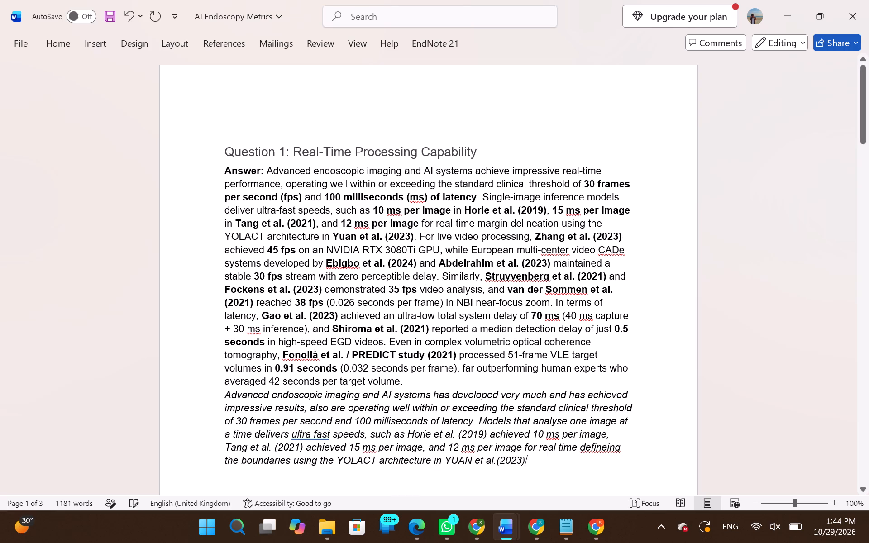
key(period)
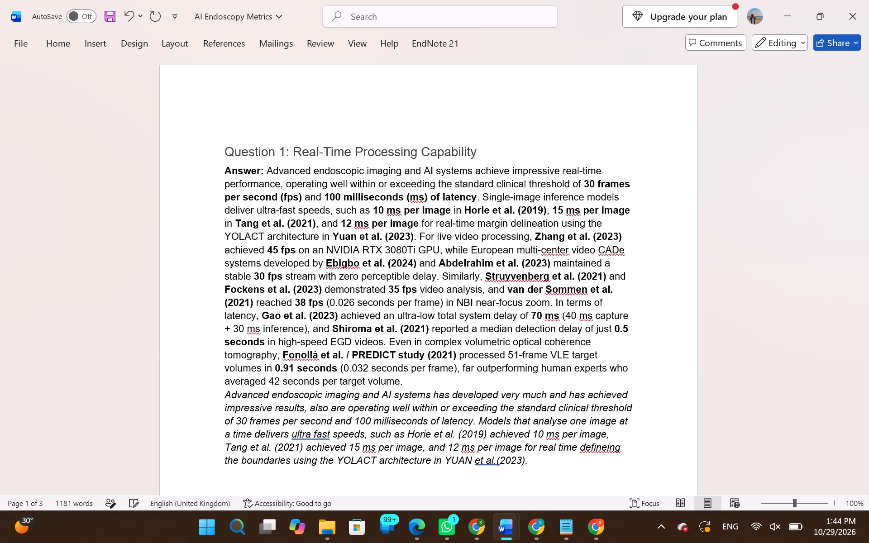
key(space)
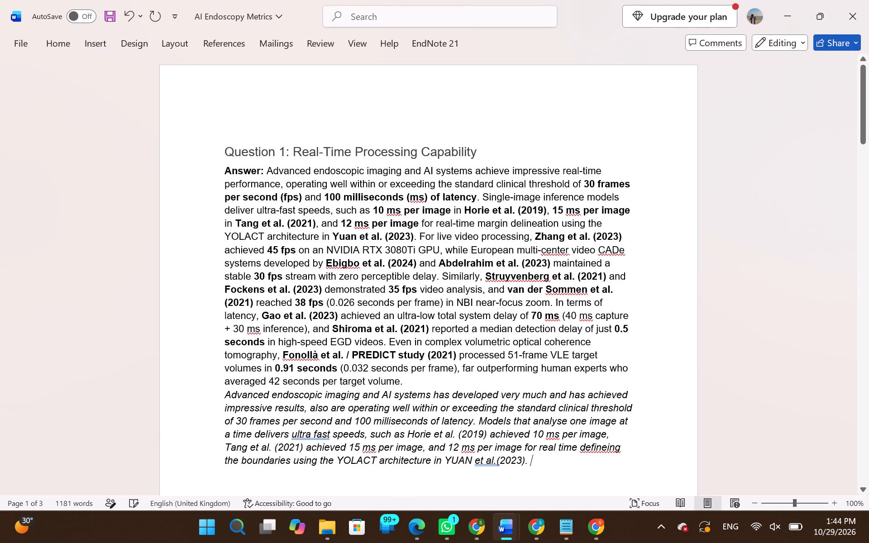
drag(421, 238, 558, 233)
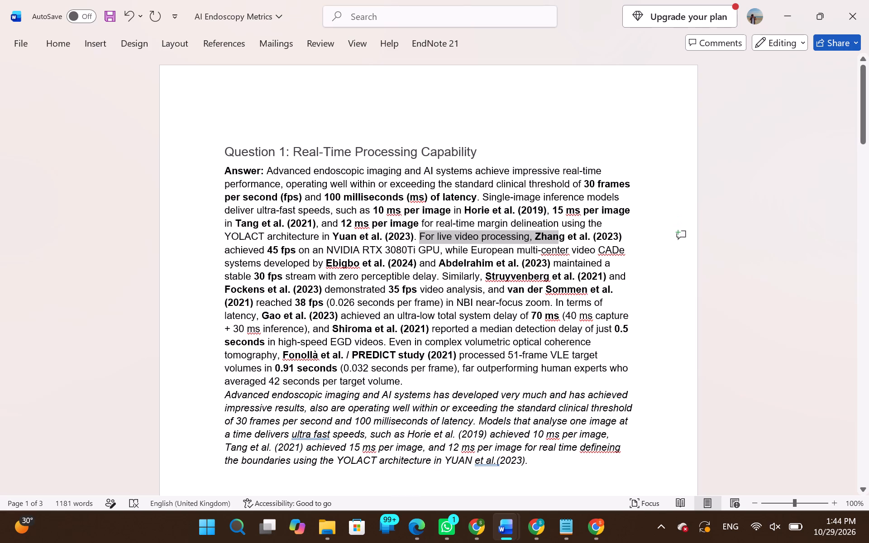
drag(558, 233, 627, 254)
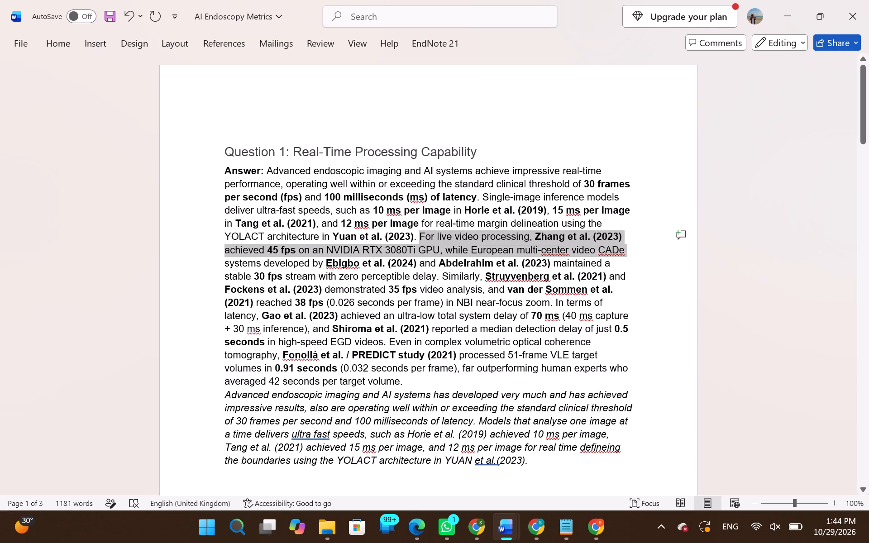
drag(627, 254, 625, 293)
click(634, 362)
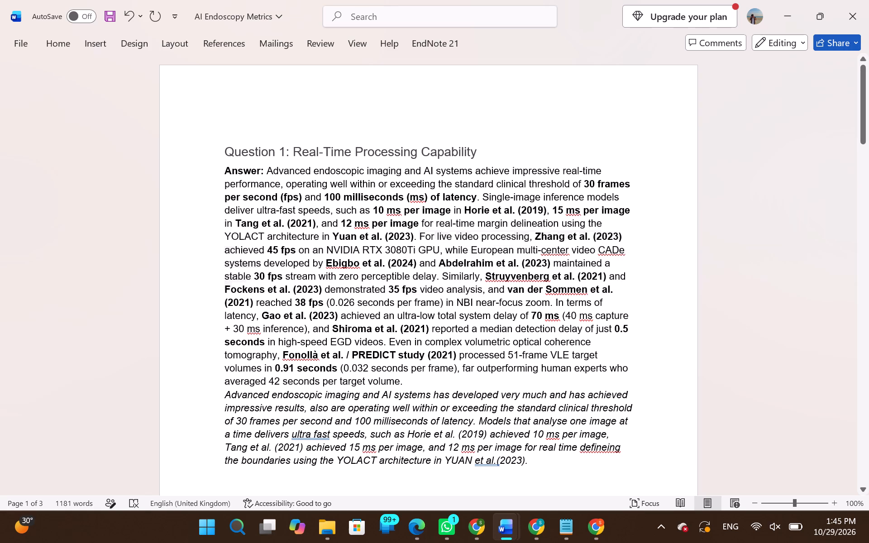
Start the paraphrase's next sentence with "For live video processing" and a space, after "YUAN et al.(2023).".
click(576, 473)
click(548, 461)
text(For)
key(space)
key(shift+BackSpace)
key(BackSpace)
key(BackSpace)
text(oe)
key(space)
key(BackSpace)
key(BackSpace)
text(r live vidoe)
key(space)
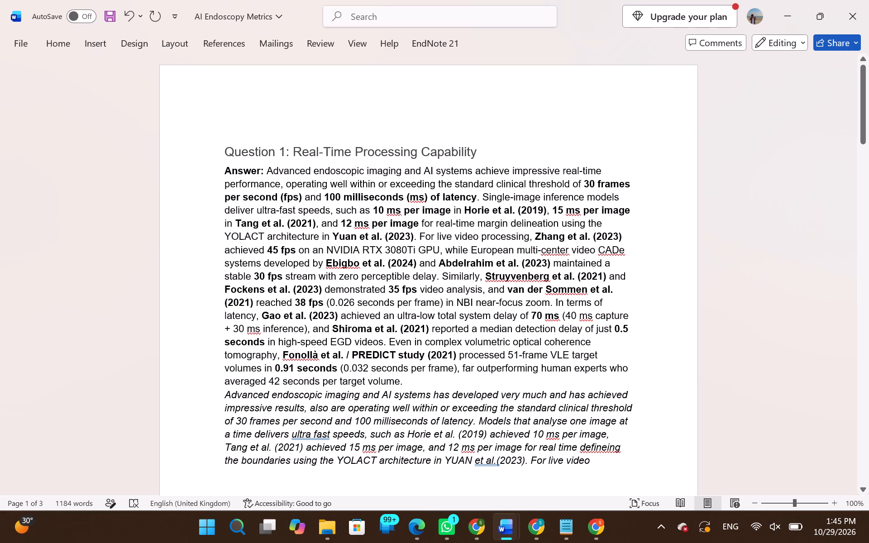
text(proce)
text(sing)
key(space)
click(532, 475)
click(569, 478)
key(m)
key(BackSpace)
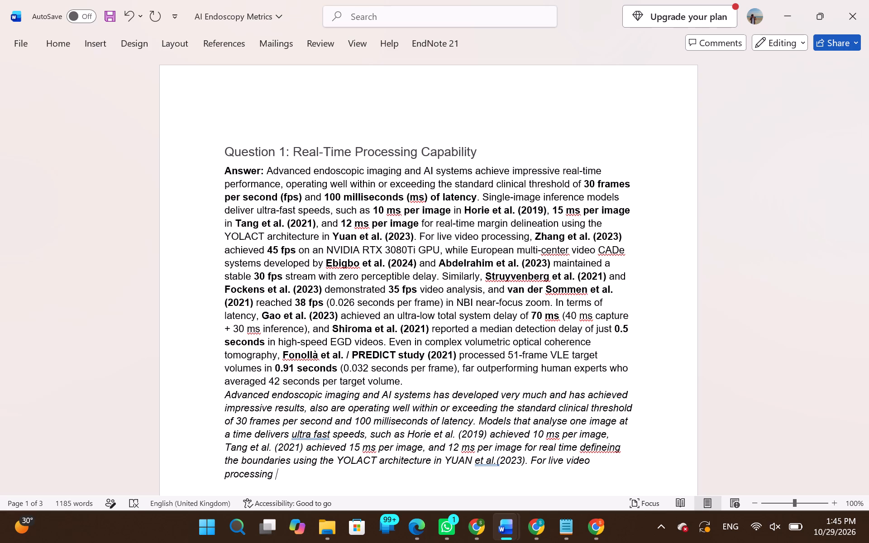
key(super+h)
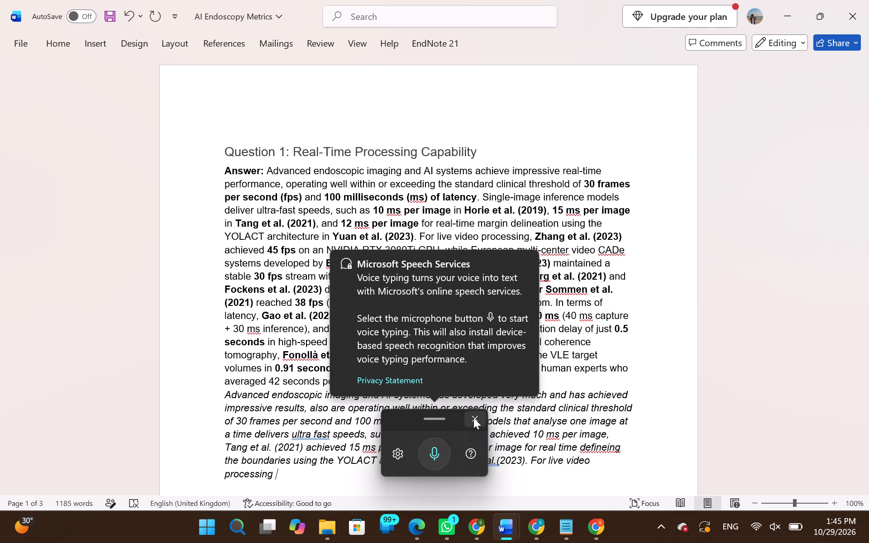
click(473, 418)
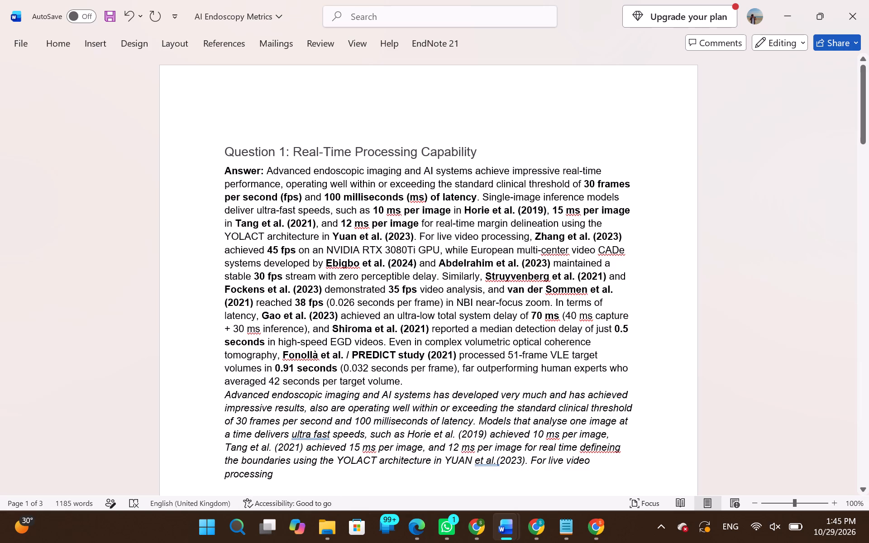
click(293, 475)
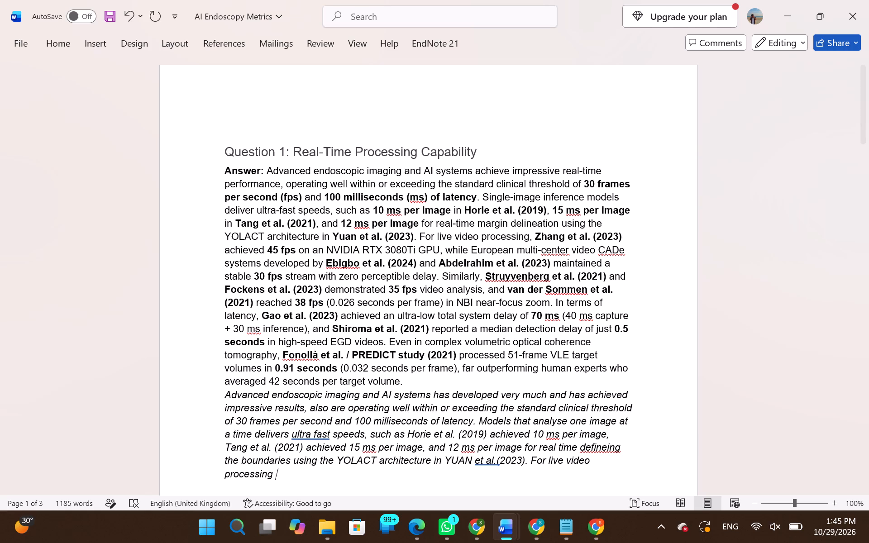
Add a comma after "For live video processing" in the paraphrase and copy in the citation "Zhang et al. (2023)" from the original answer.
key(BackSpace)
text(,)
key(space)
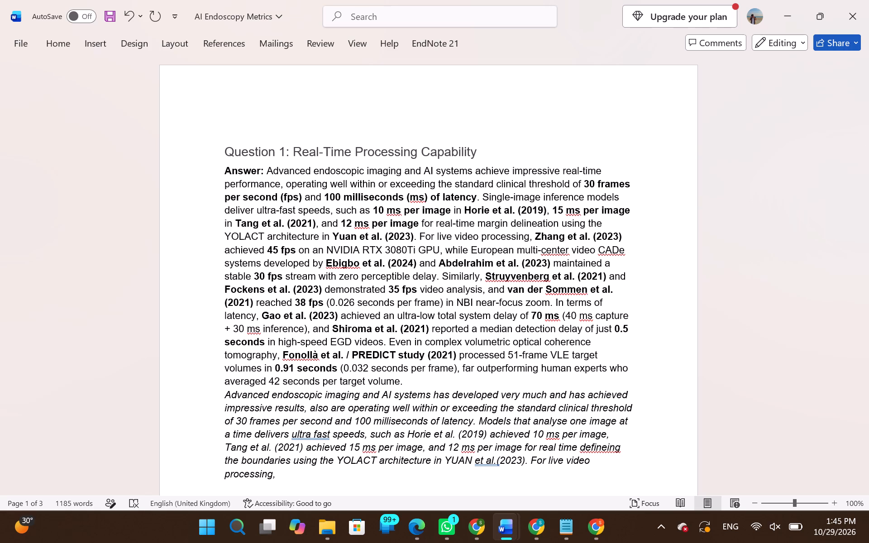
drag(537, 233, 623, 235)
key(ctrl+c)
click(285, 468)
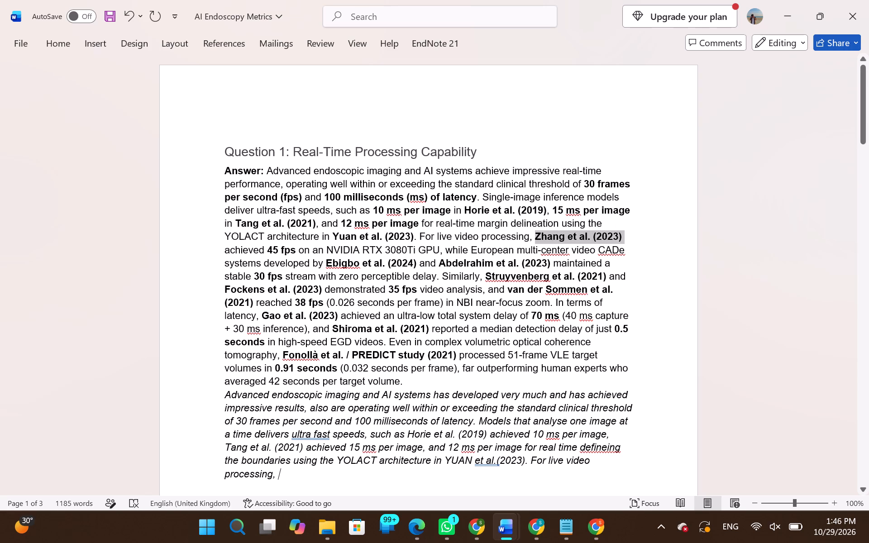
key(ctrl+v)
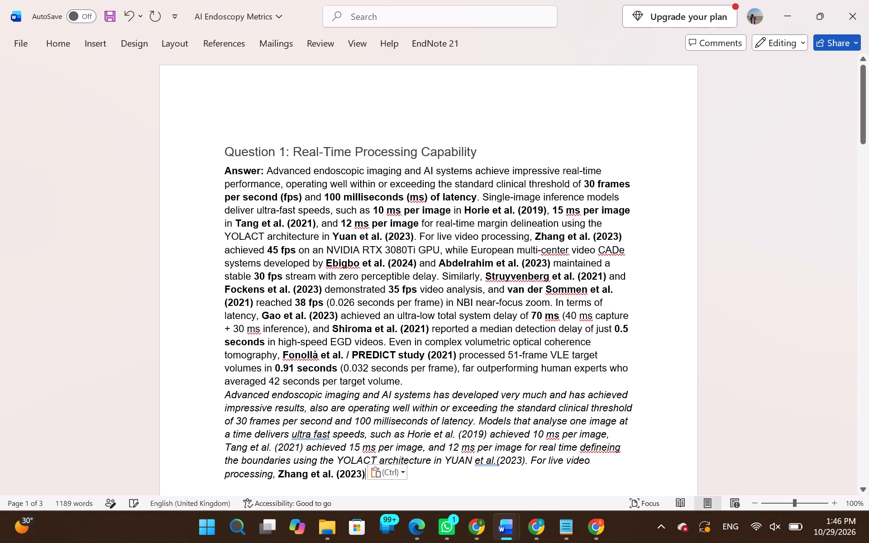
Format the pasted citation "Zhang et al. (2023)" in the paraphrase as italic and non-bold.
drag(279, 472, 360, 476)
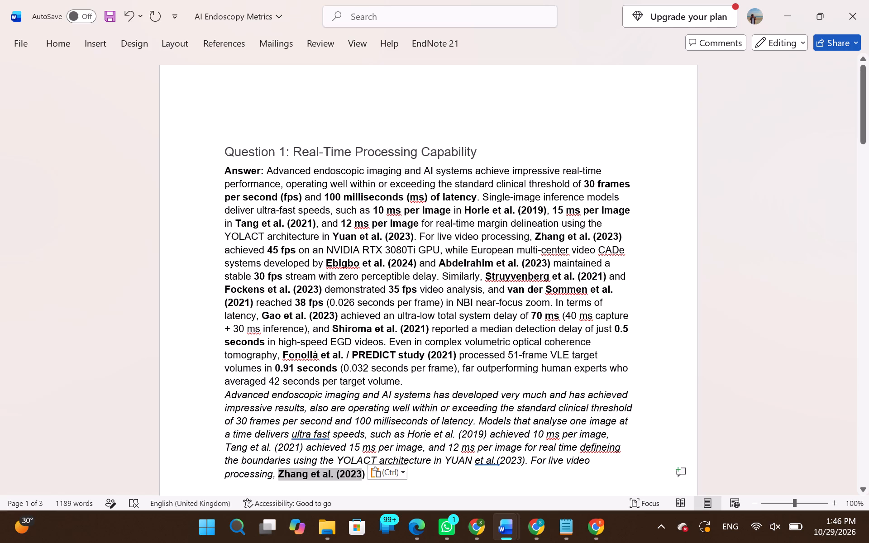
drag(360, 476, 365, 475)
key(ctrl+b)
key(ctrl+i)
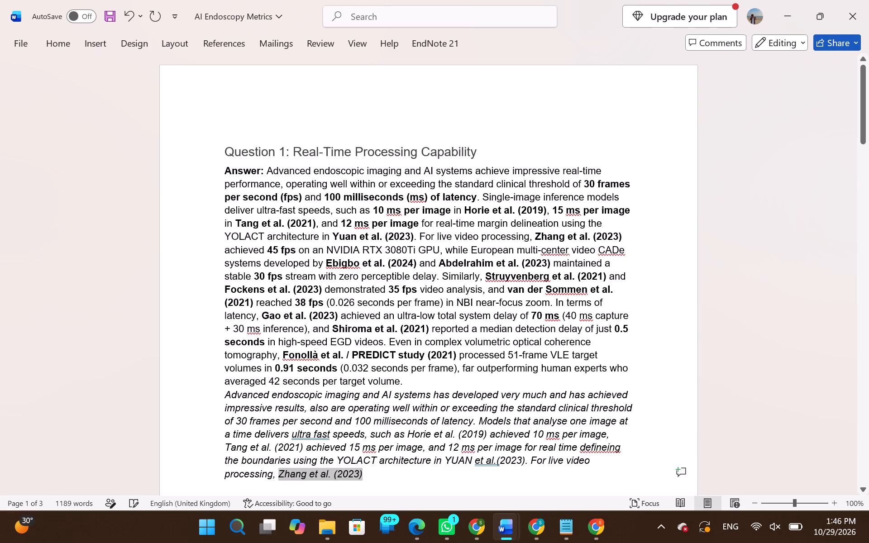
Continue the sentence after the "Zhang et al. (2023)" citation in the paraphrase with "got 45 fps on an".
click(364, 479)
key(space)
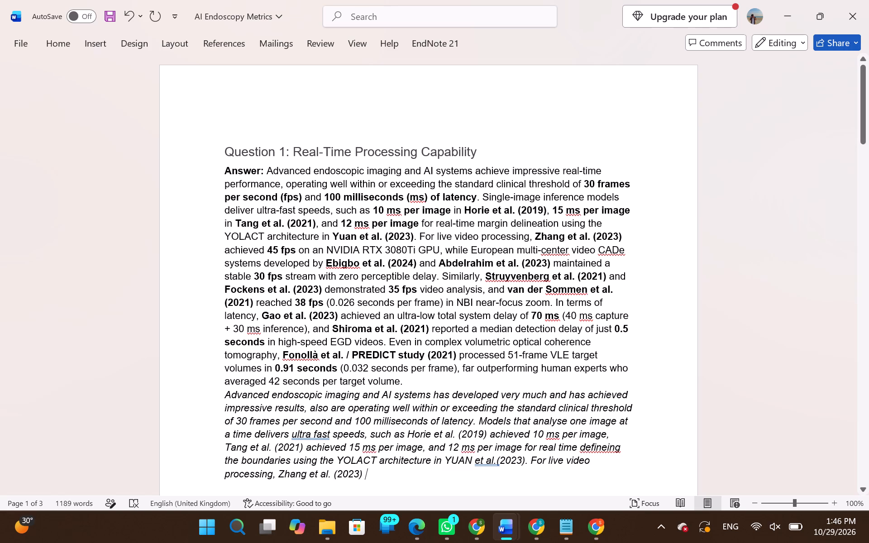
text(got)
key(space)
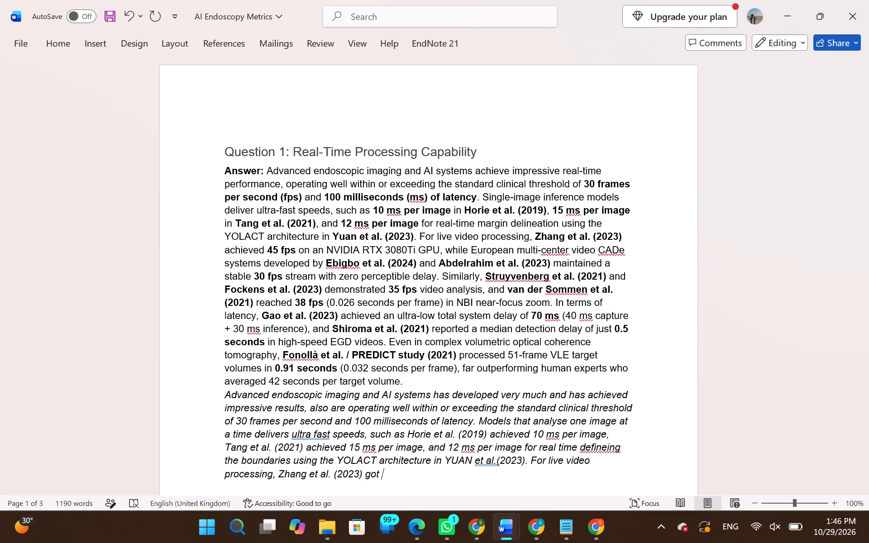
key(BackSpace)
key(BackSpace)
key(BackSpace)
key(BackSpace)
text(got)
key(space)
text(45 fps on an)
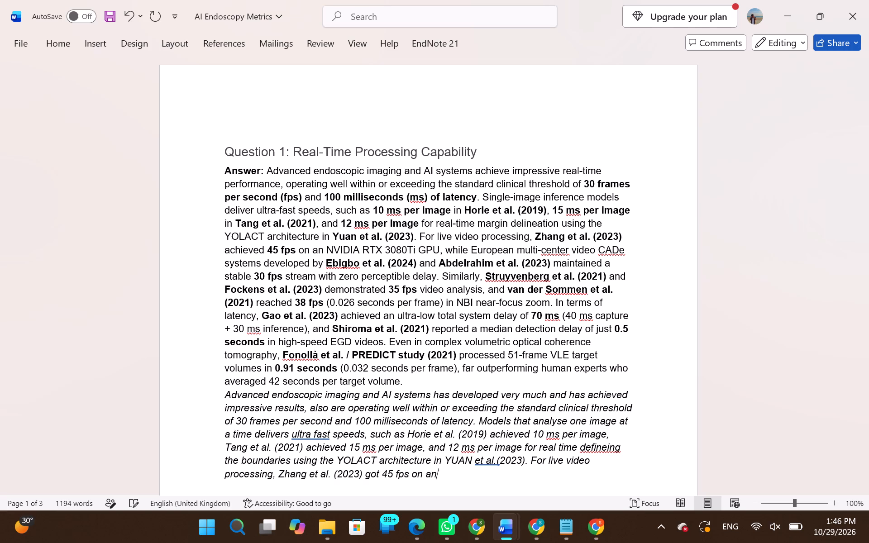
Add the hardware name "NVIDIA RTX 3080Ti GPU" after "got 45 fps on an" in the paraphrase.
key(space)
text(NVIDEO)
key(shift+BackSpace)
key(shift+BackSpace)
text(IA)
key(space)
text(RTX)
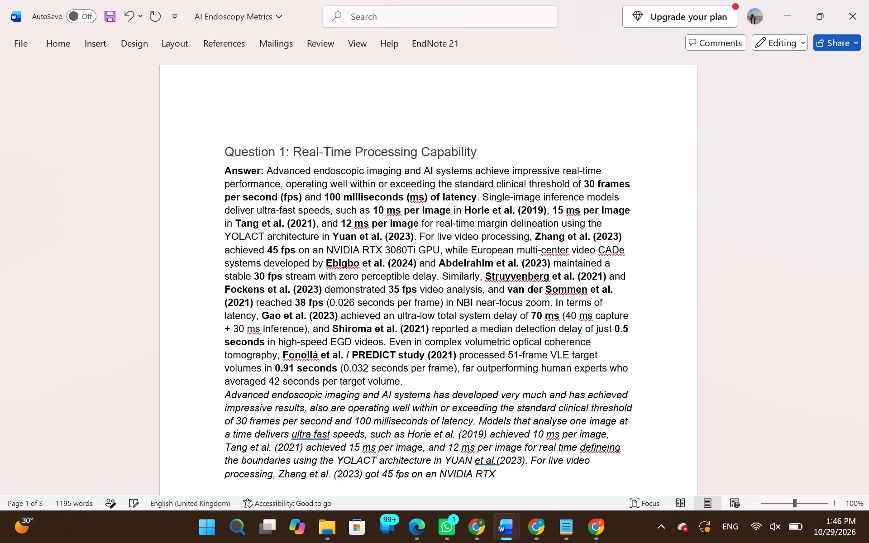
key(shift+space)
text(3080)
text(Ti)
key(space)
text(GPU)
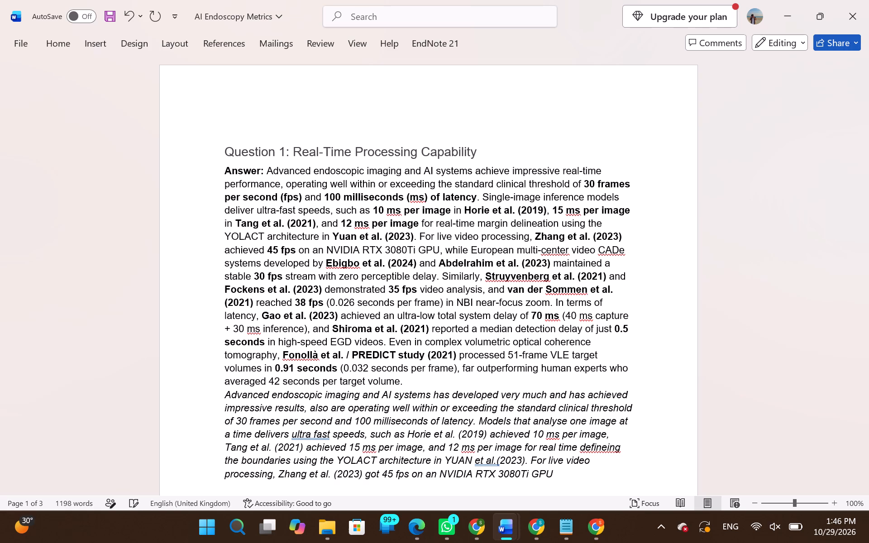